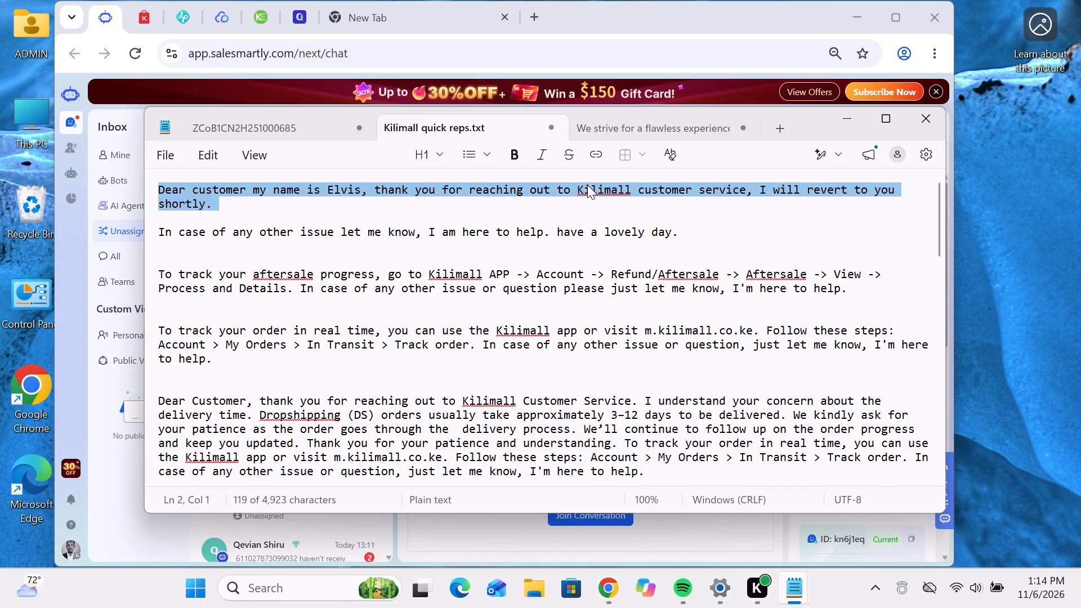
Minimize the browser window showing the SaleSmartly chat behind the Kilimall quick replies text file.
{"action": "left_click", "coordinate": [677, 220]}
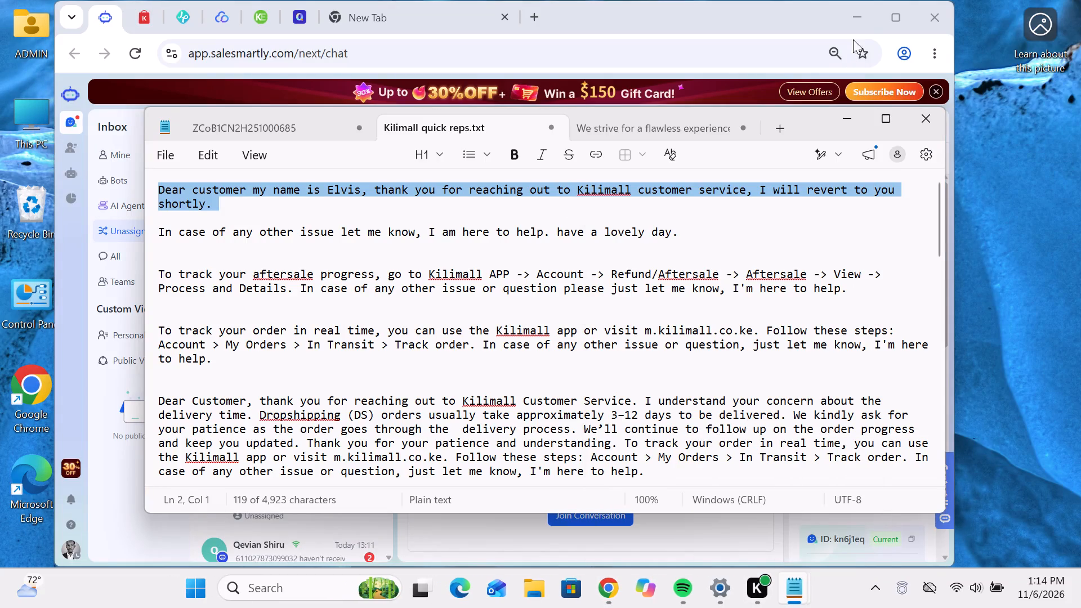
{"action": "left_click", "coordinate": [856, 27]}
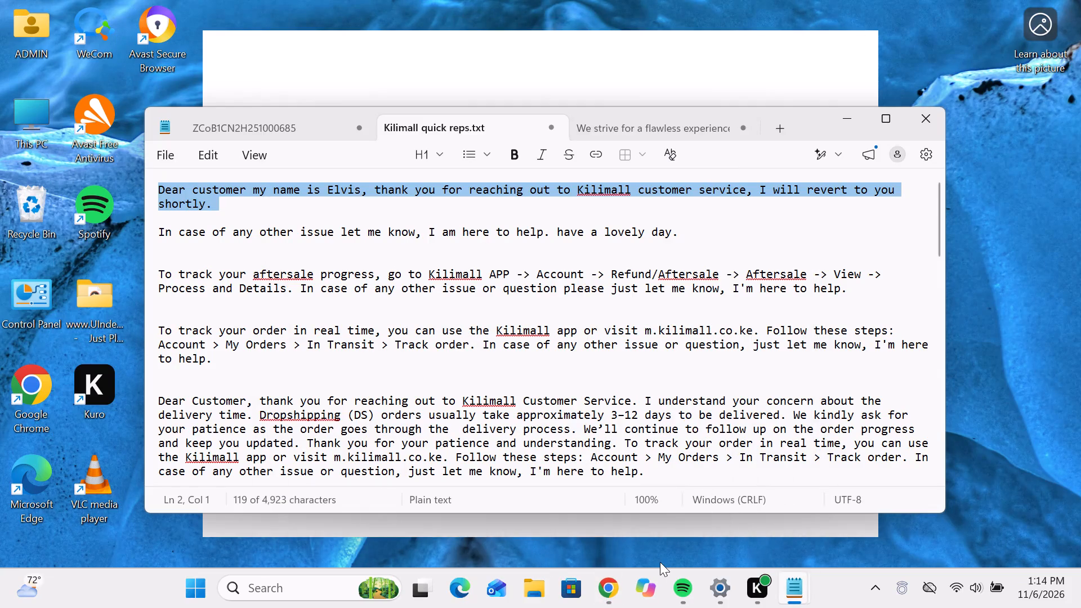
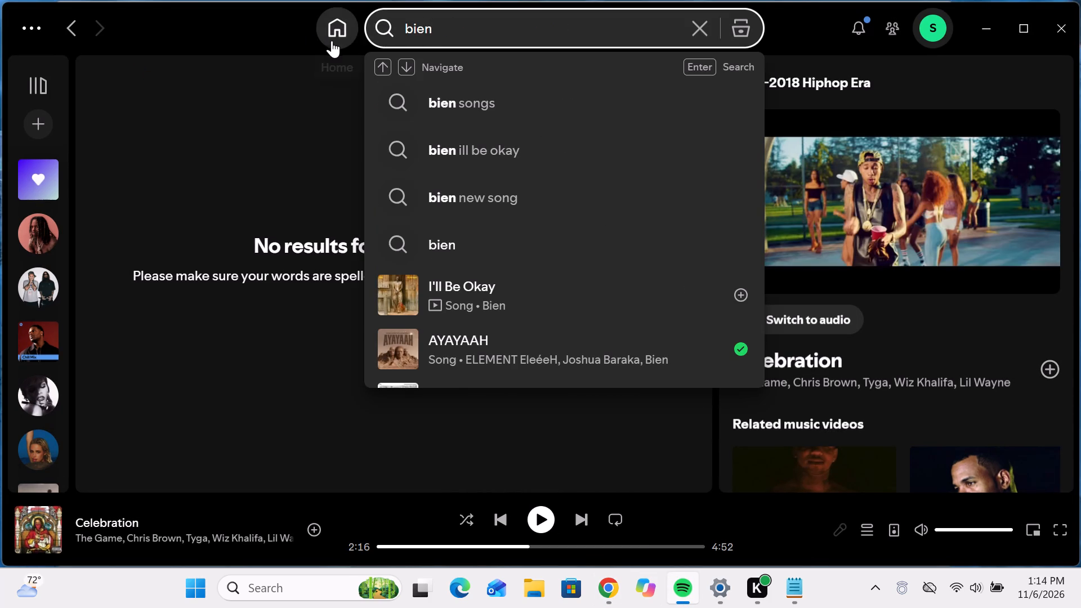
Search Spotify for the suggested query "bien ill be okay".
{"action": "left_click", "coordinate": [582, 162]}
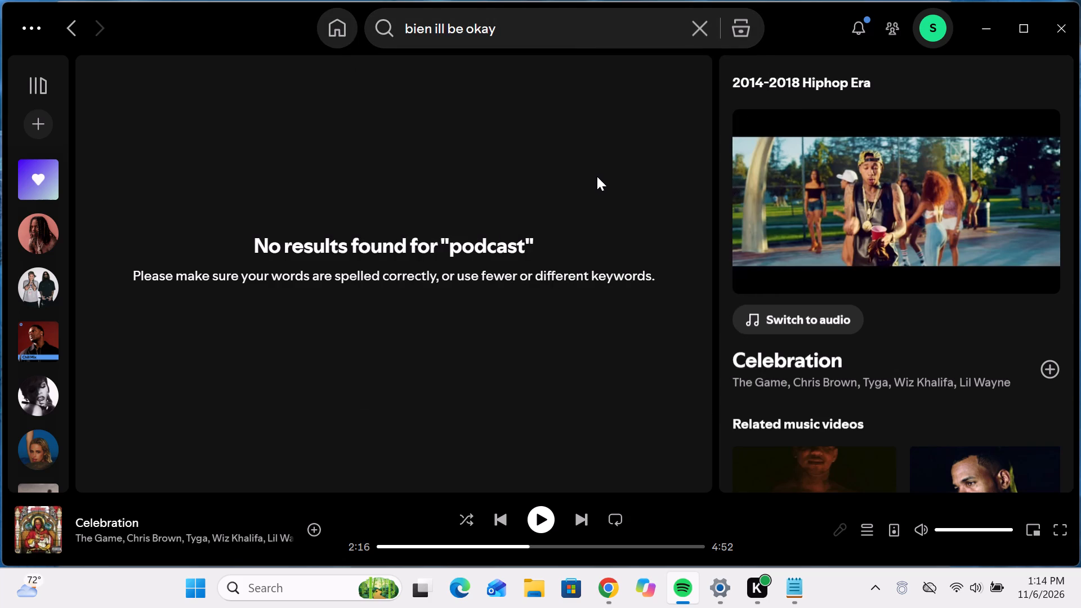
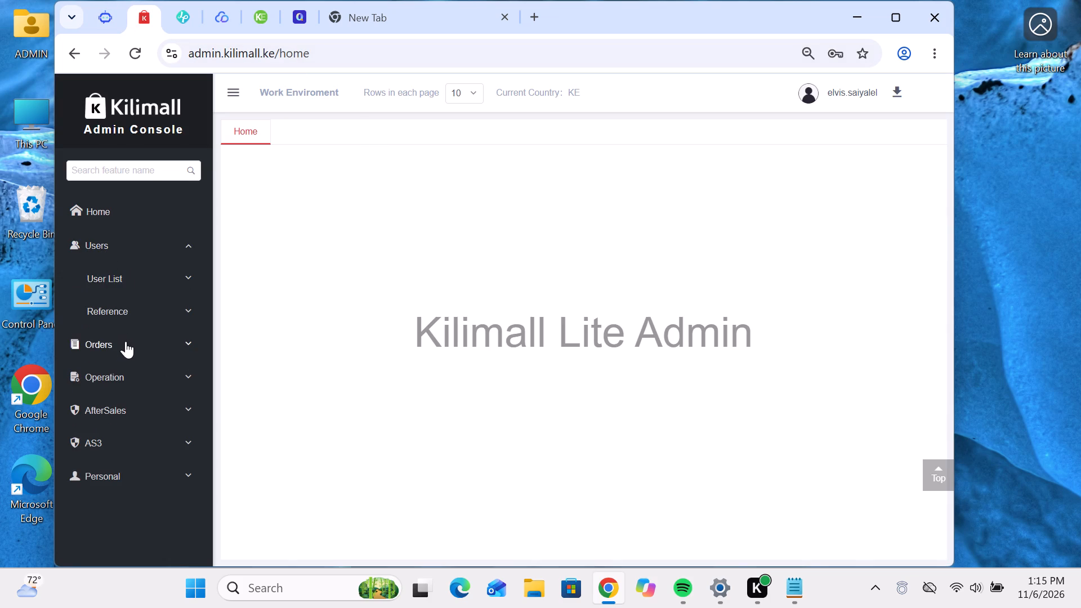
{"action": "left_click", "coordinate": [166, 341]}
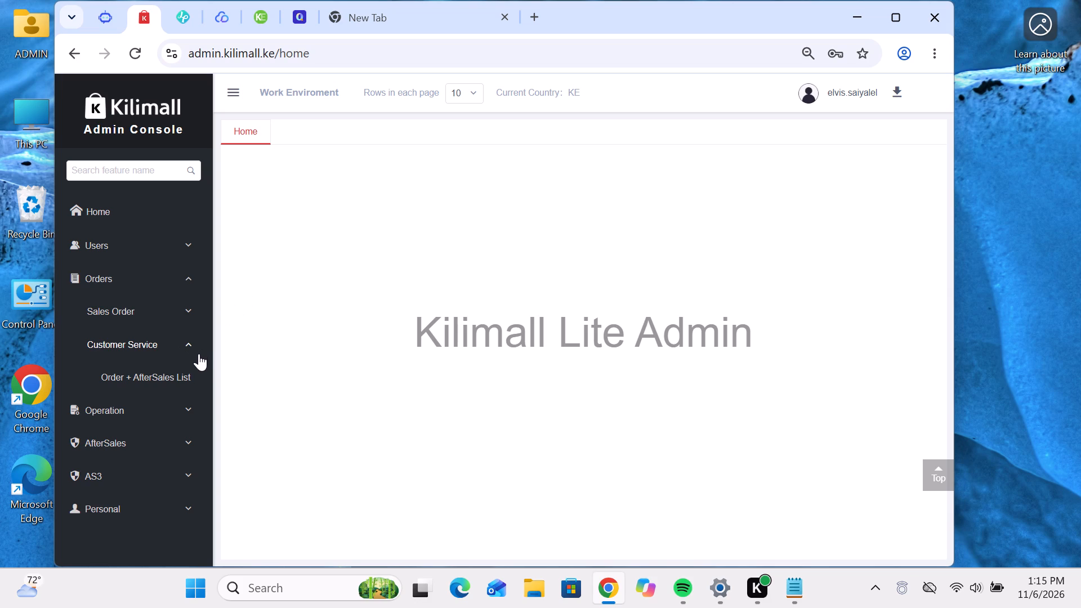
{"action": "left_click", "coordinate": [155, 383]}
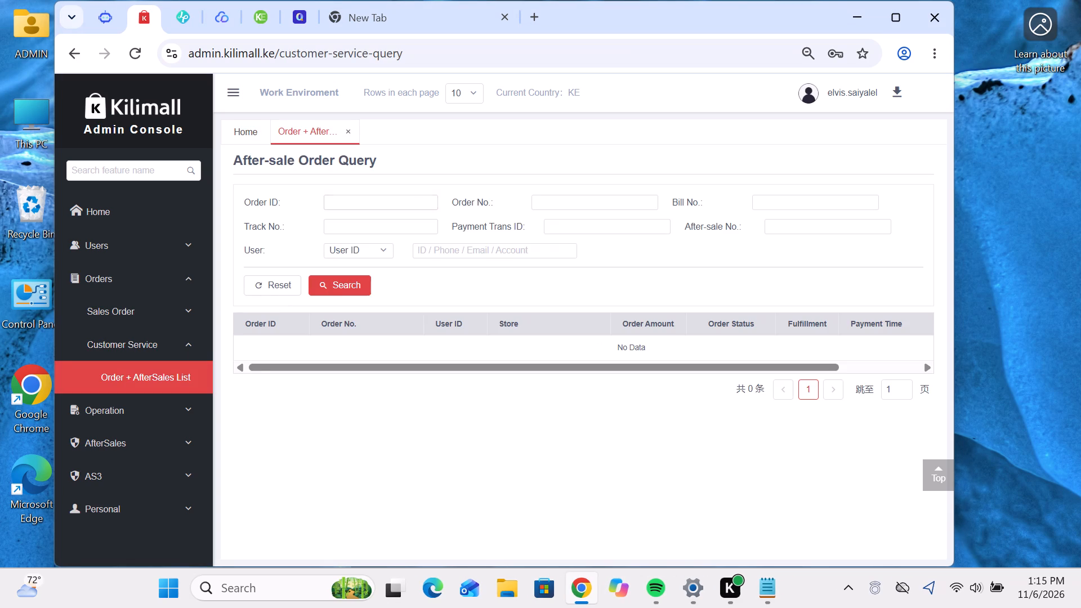
{"action": "right_click", "coordinate": [582, 207]}
{"action": "left_click", "coordinate": [642, 377]}
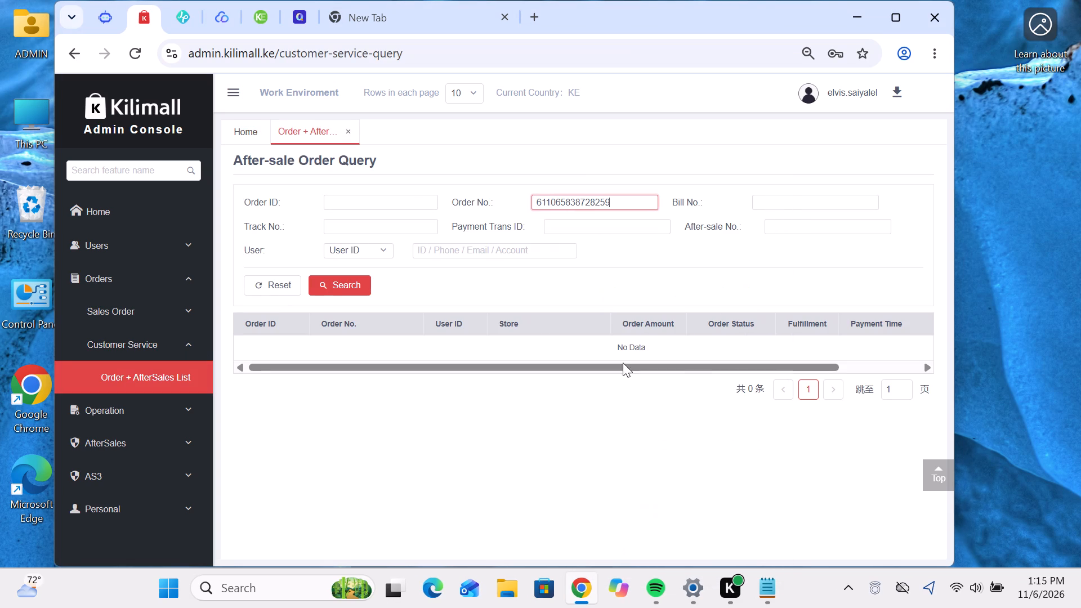
{"action": "left_click", "coordinate": [338, 284]}
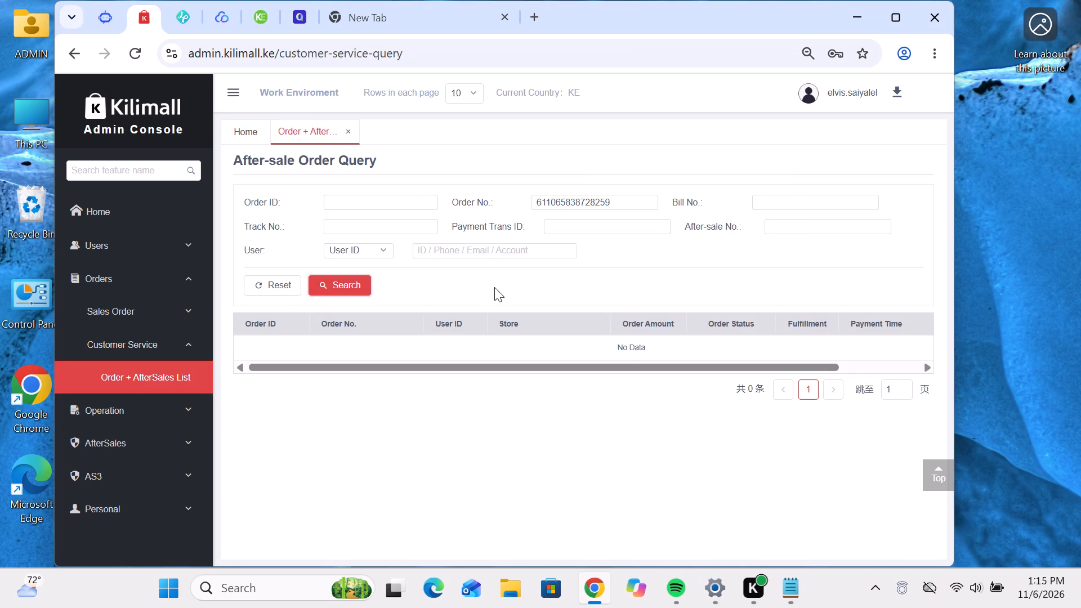
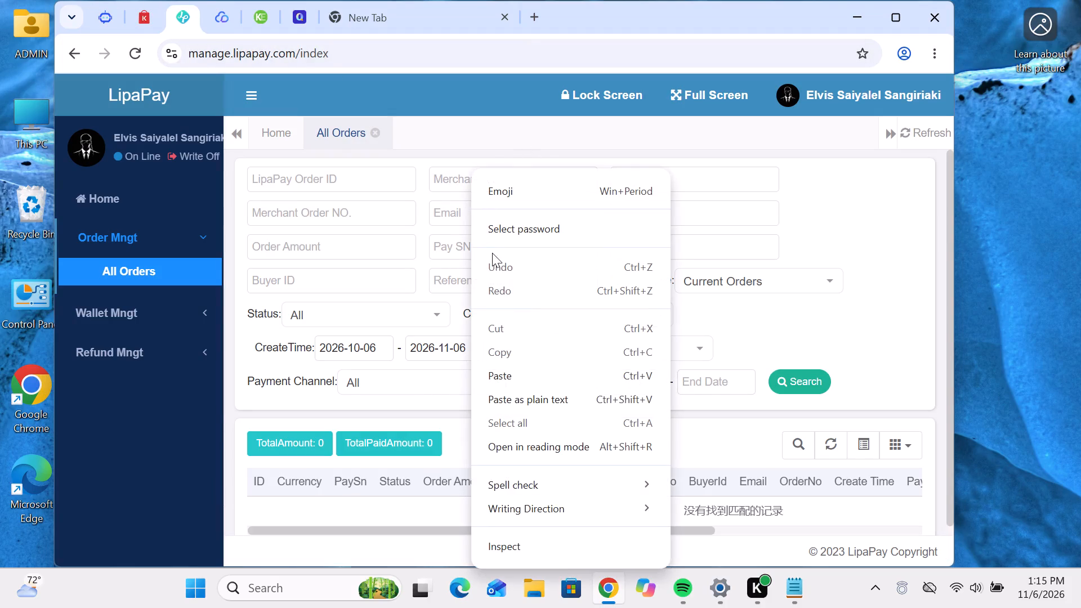
Search all LipaPay orders by the copied customer email, with both CreateTime start and end dates cleared.
{"action": "left_click", "coordinate": [525, 370]}
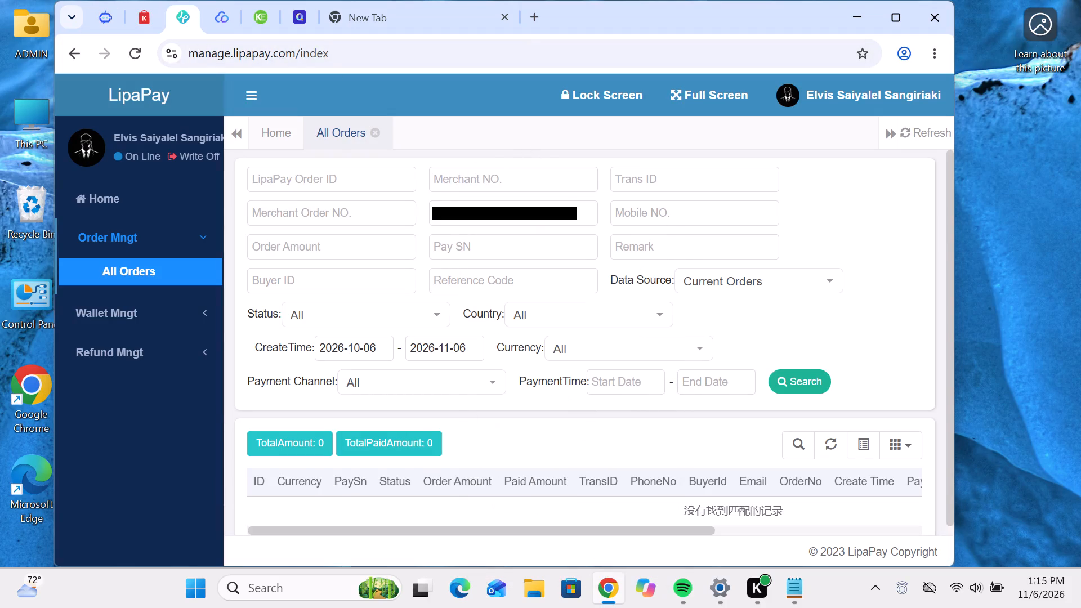
{"action": "left_click_drag", "start_coordinate": [473, 351], "coordinate": [376, 338]}
{"action": "key", "text": "BackSpace"}
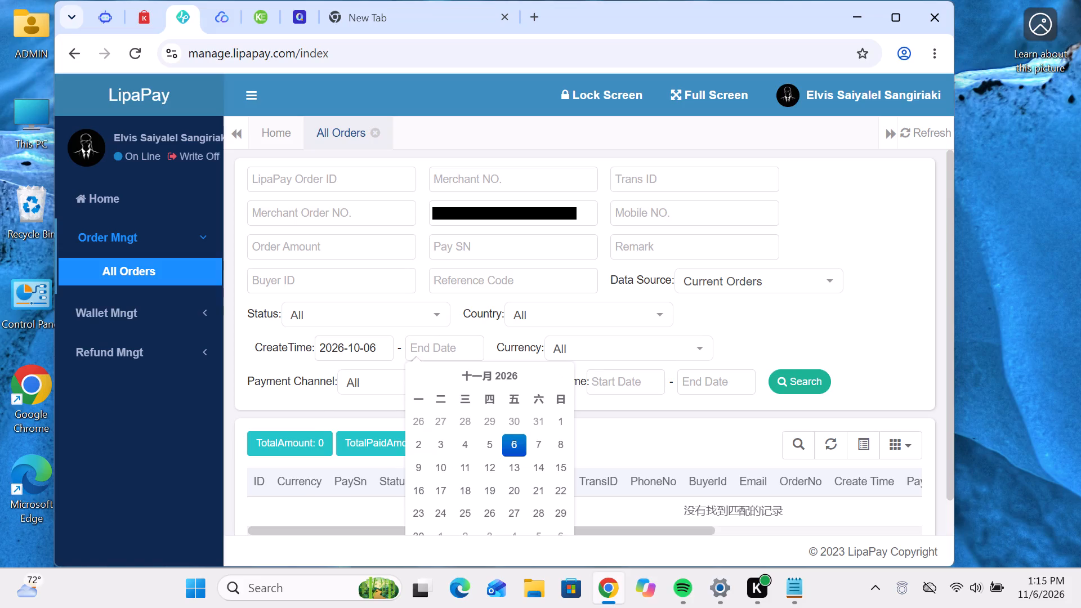
{"action": "left_click", "coordinate": [377, 342]}
{"action": "left_click_drag", "start_coordinate": [376, 342], "coordinate": [297, 346]}
{"action": "key", "text": "BackSpace"}
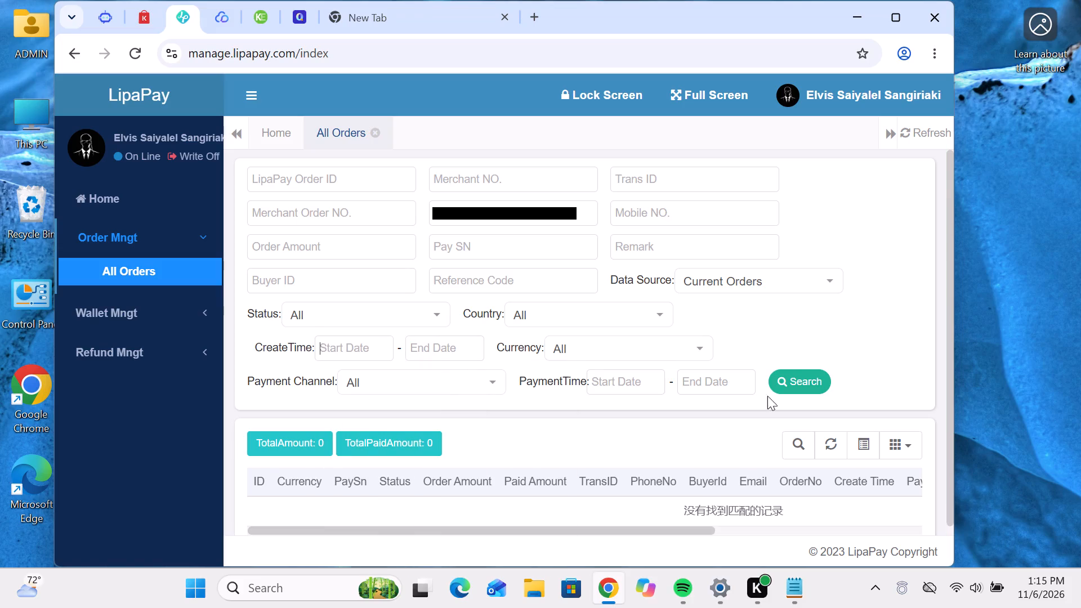
{"action": "left_click", "coordinate": [811, 381]}
{"action": "scroll", "coordinate": [819, 327], "scroll_direction": "down", "scroll_amount": 4}
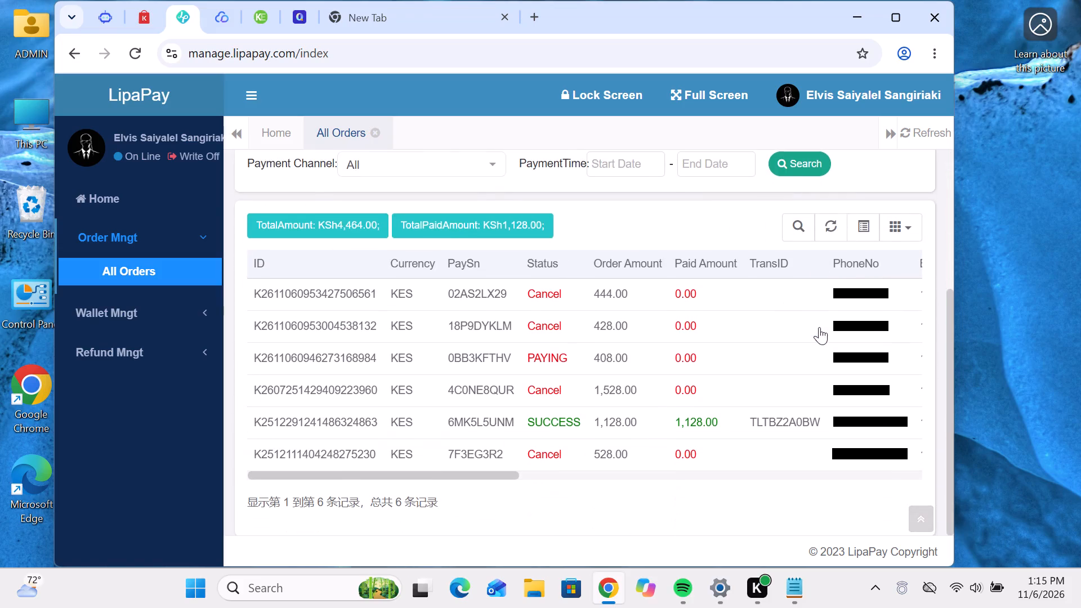
{"action": "scroll", "coordinate": [819, 327], "scroll_direction": "down", "scroll_amount": 3}
{"action": "left_click_drag", "start_coordinate": [471, 471], "coordinate": [511, 474]}
{"action": "left_click_drag", "start_coordinate": [511, 474], "coordinate": [931, 512]}
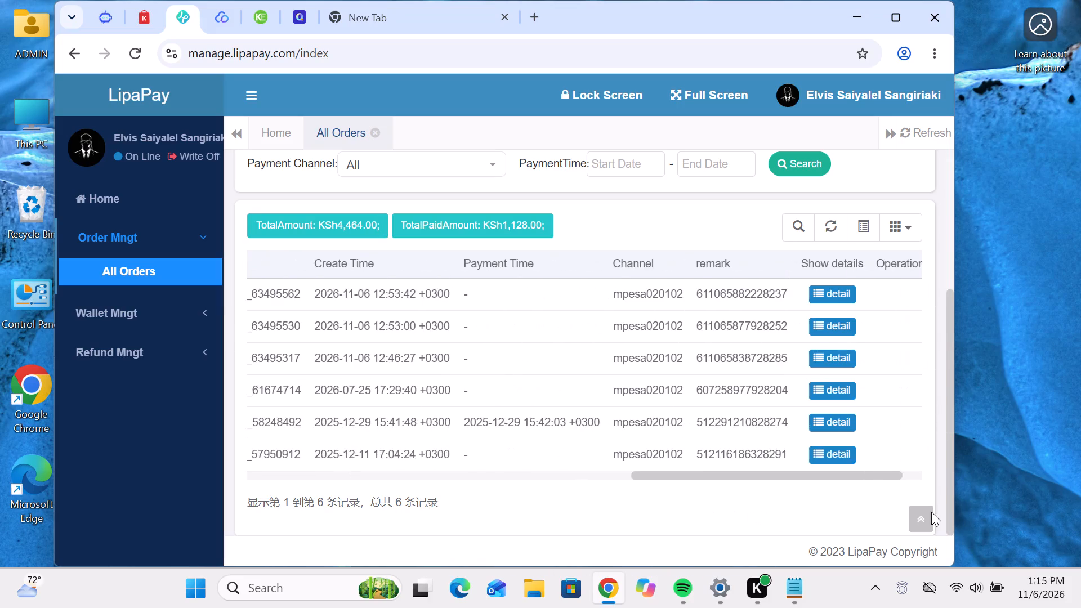
{"action": "left_click_drag", "start_coordinate": [931, 512], "coordinate": [942, 510]}
{"action": "double_click", "coordinate": [743, 419]}
{"action": "right_click", "coordinate": [743, 419]}
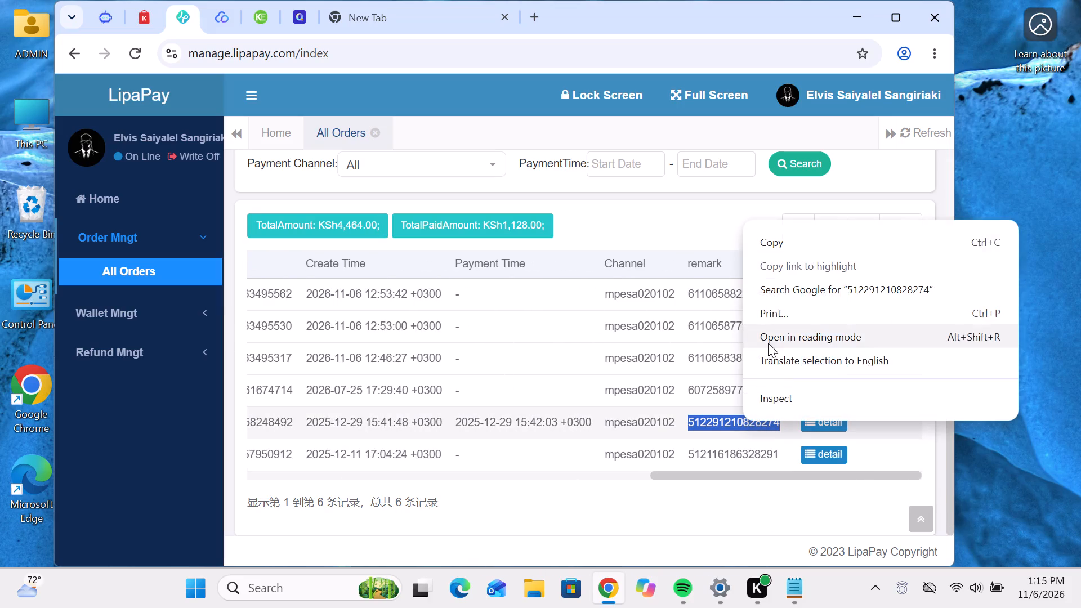
{"action": "left_click", "coordinate": [801, 226]}
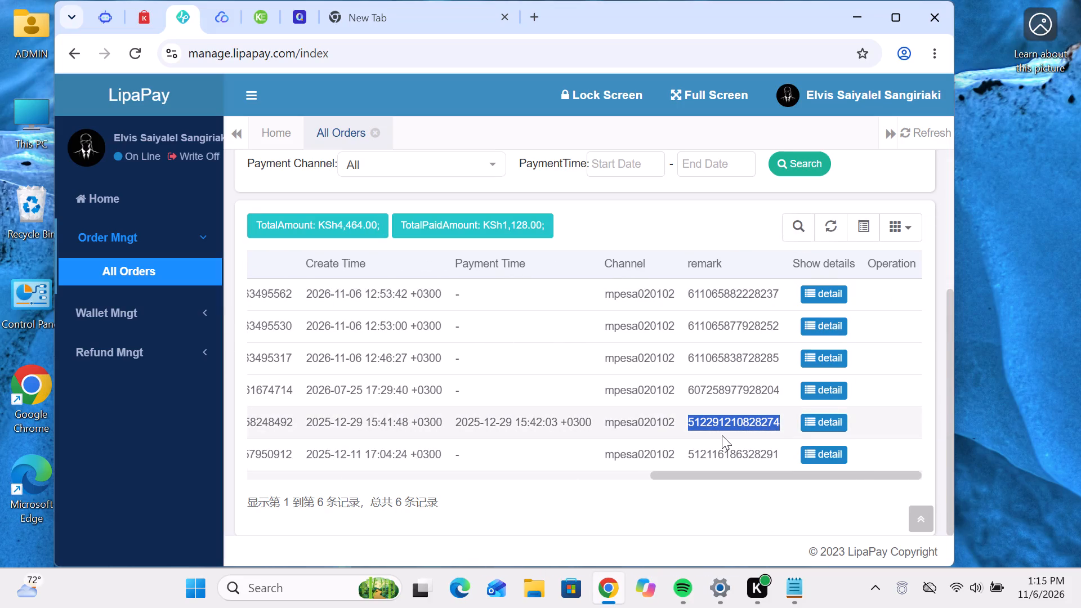
{"action": "right_click", "coordinate": [730, 422]}
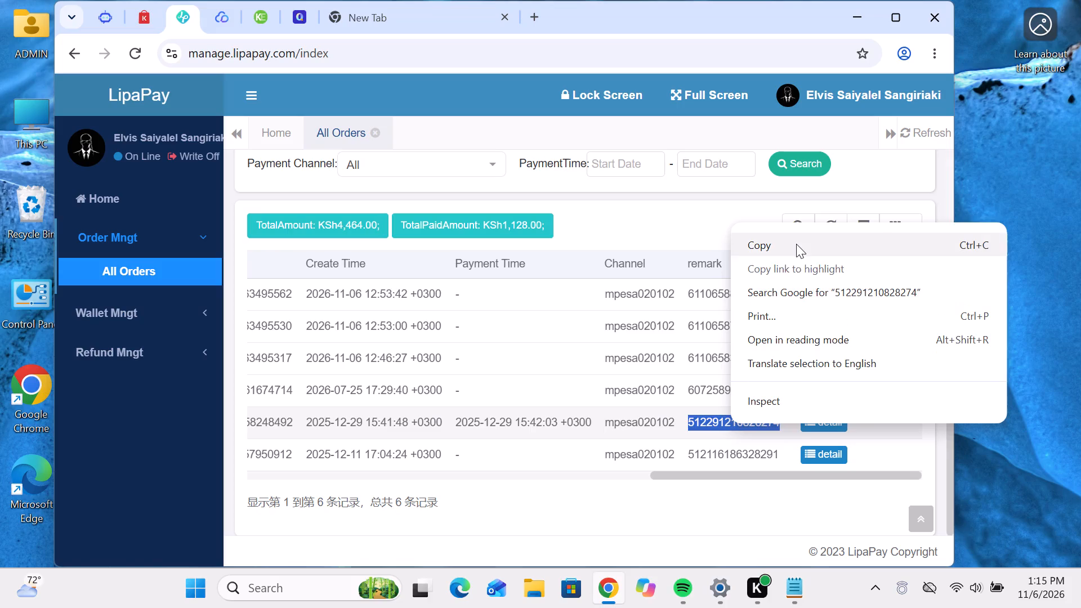
{"action": "left_click", "coordinate": [796, 244]}
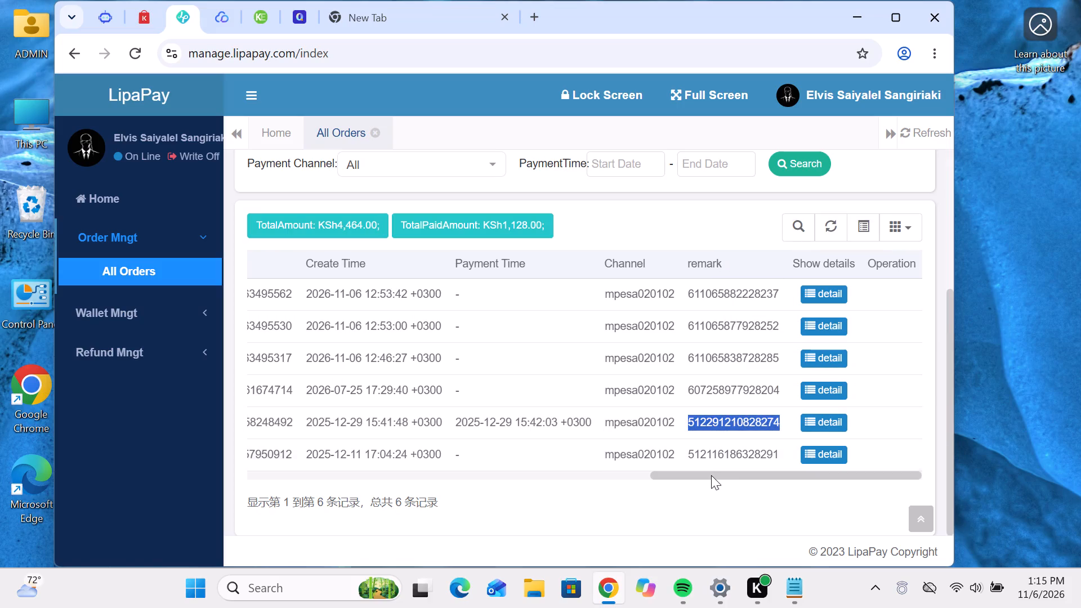
{"action": "left_click_drag", "start_coordinate": [711, 477], "coordinate": [327, 427]}
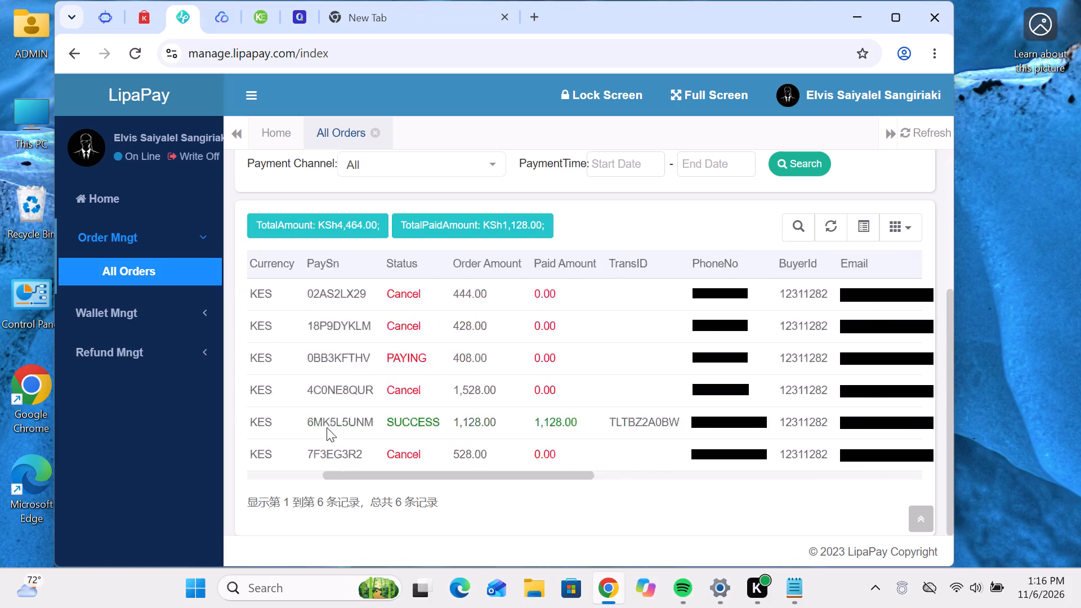
{"action": "left_click_drag", "start_coordinate": [327, 427], "coordinate": [297, 419]}
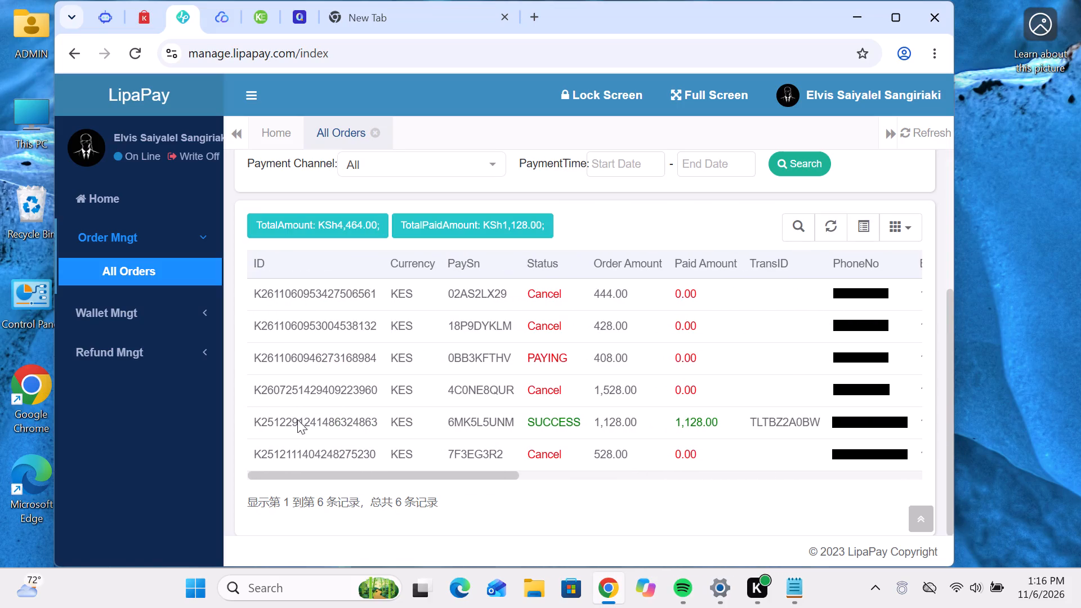
{"action": "left_click_drag", "start_coordinate": [297, 419], "coordinate": [811, 473]}
{"action": "scroll", "coordinate": [718, 399], "scroll_direction": "up", "scroll_amount": 2}
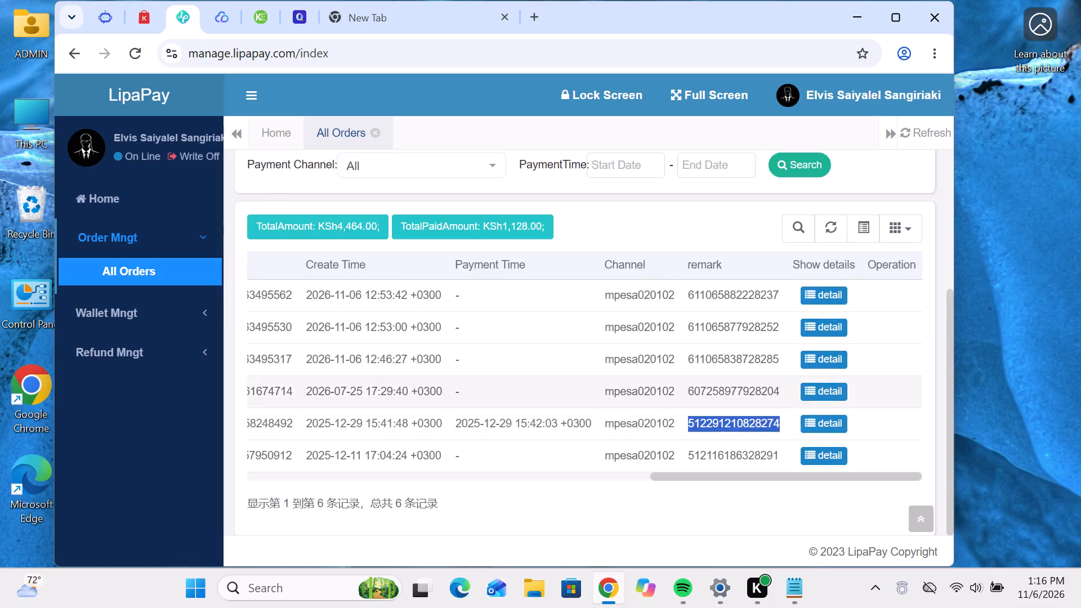
{"action": "scroll", "coordinate": [704, 387], "scroll_direction": "up", "scroll_amount": 5}
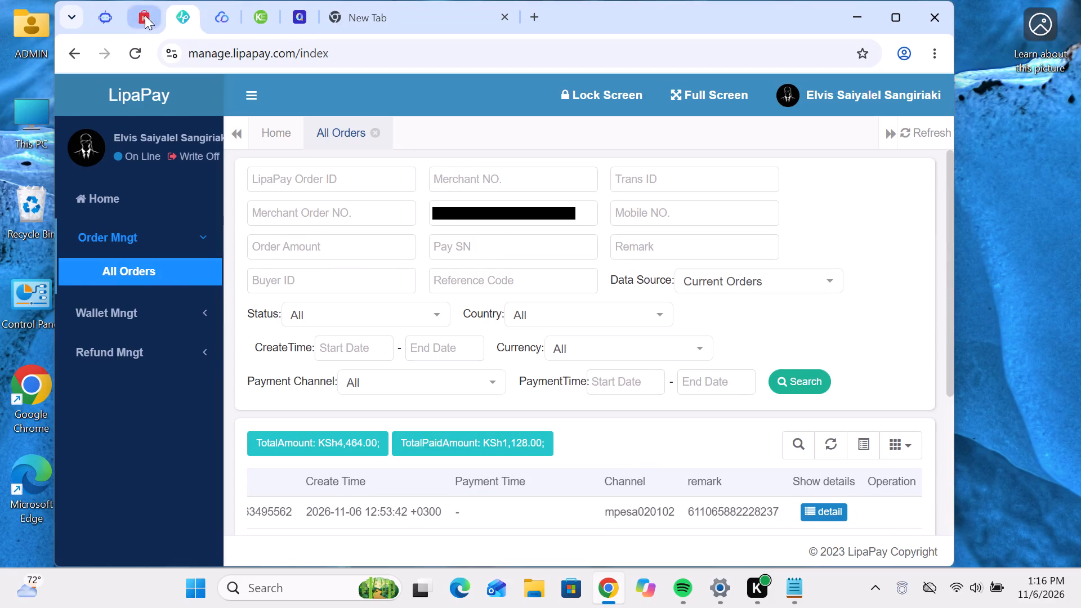
{"action": "left_click", "coordinate": [145, 15]}
{"action": "scroll", "coordinate": [477, 207], "scroll_direction": "up", "scroll_amount": 4}
{"action": "left_click_drag", "start_coordinate": [650, 200], "coordinate": [591, 200]}
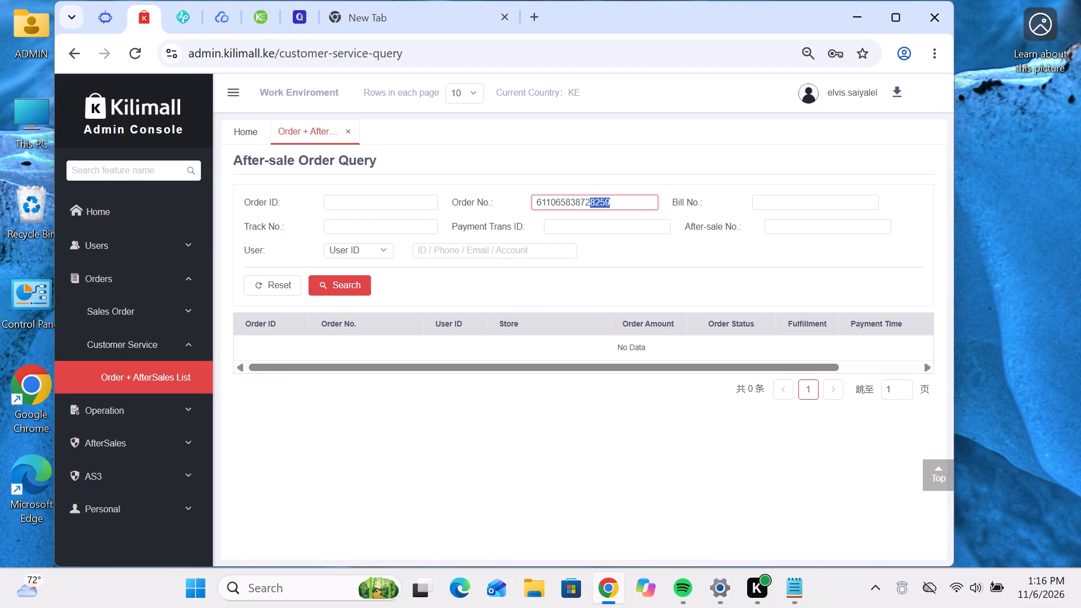
{"action": "left_click_drag", "start_coordinate": [616, 202], "coordinate": [408, 199]}
{"action": "key", "text": "BackSpace"}
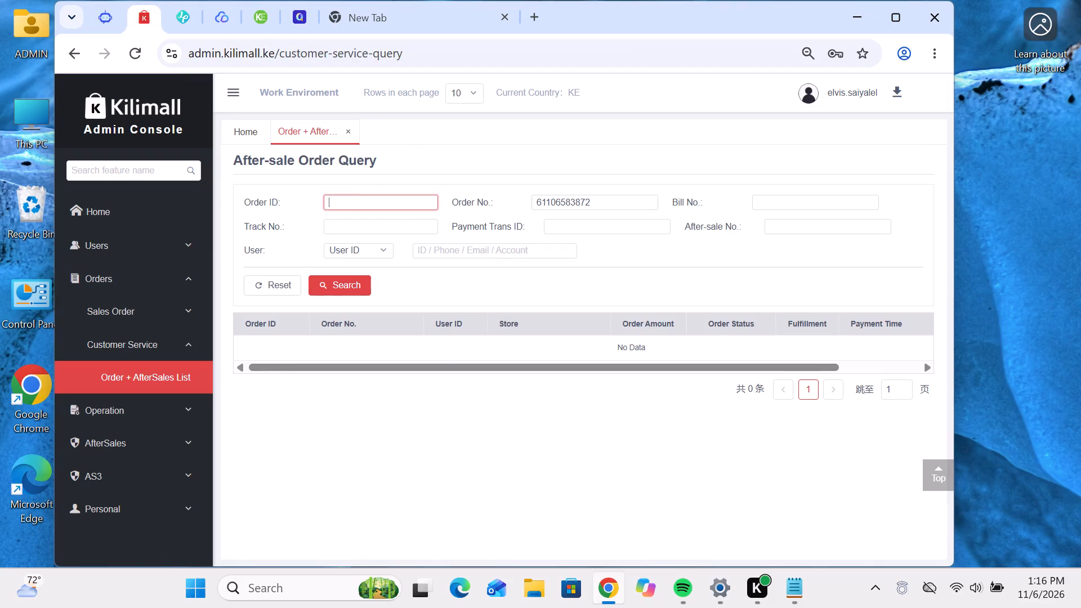
{"action": "left_click_drag", "start_coordinate": [612, 202], "coordinate": [415, 200]}
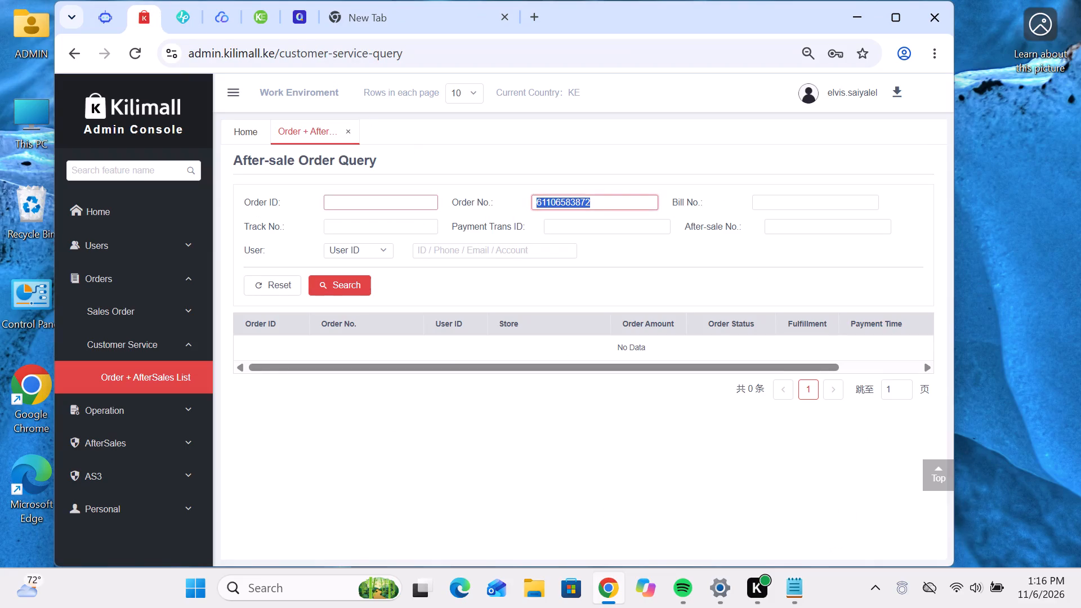
{"action": "key", "text": "BackSpace"}
{"action": "key", "text": "ctrl+v"}
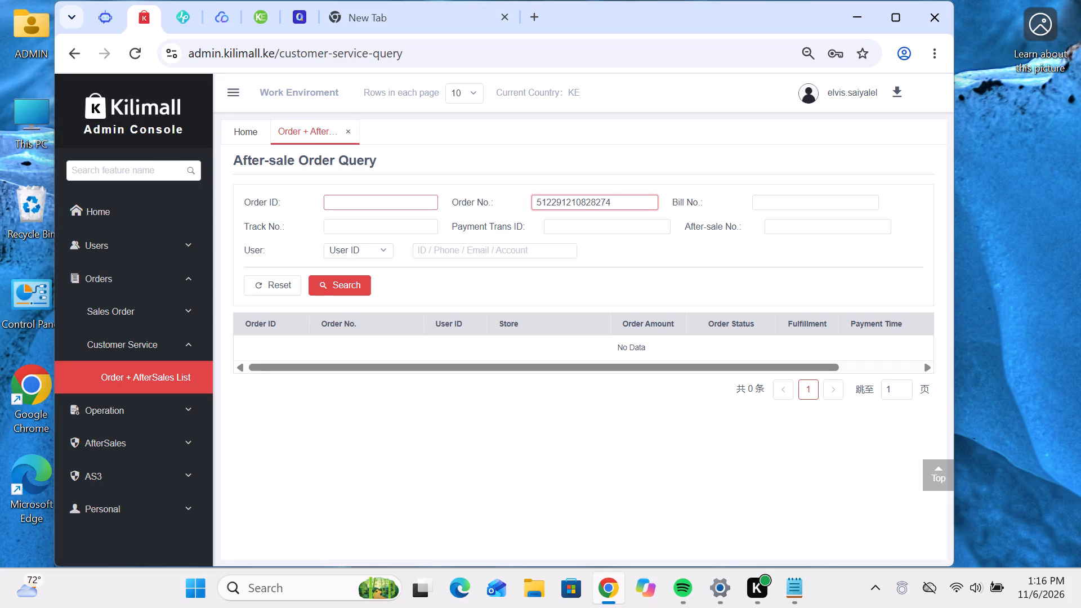
{"action": "left_click", "coordinate": [343, 284]}
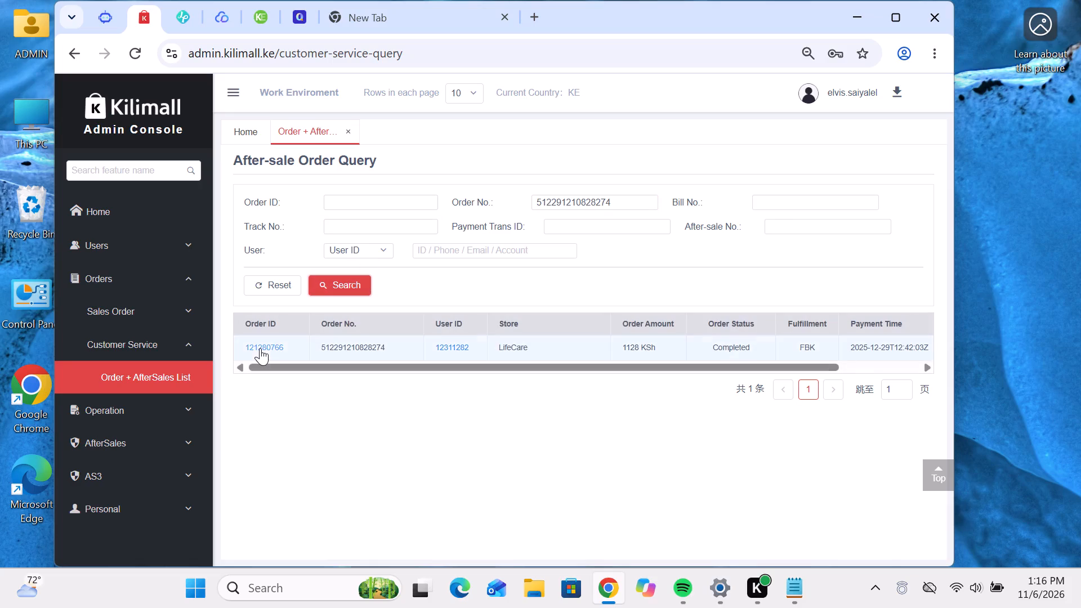
{"action": "left_click", "coordinate": [260, 348]}
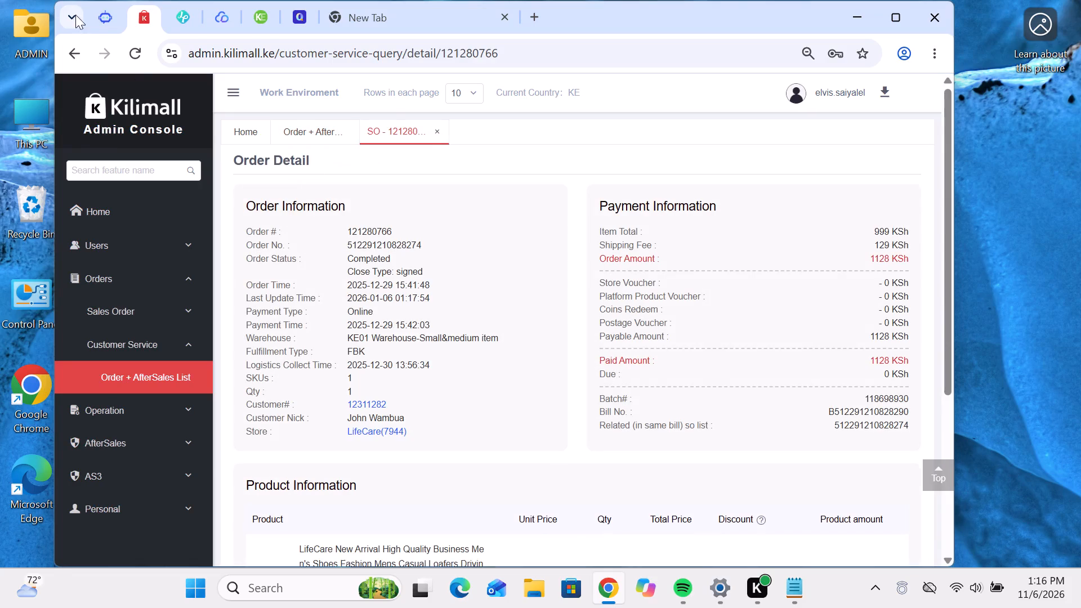
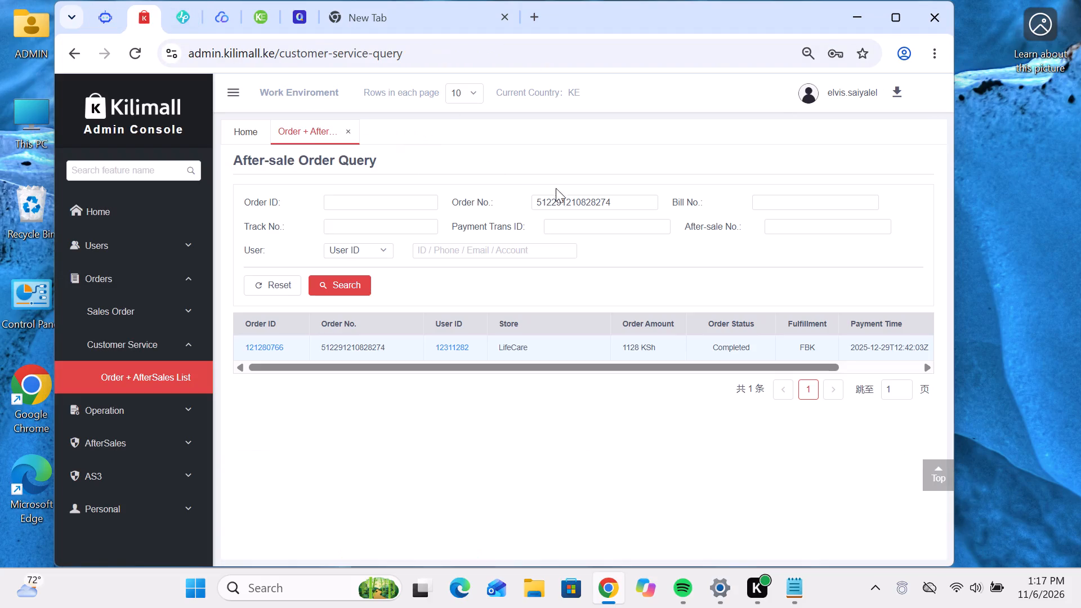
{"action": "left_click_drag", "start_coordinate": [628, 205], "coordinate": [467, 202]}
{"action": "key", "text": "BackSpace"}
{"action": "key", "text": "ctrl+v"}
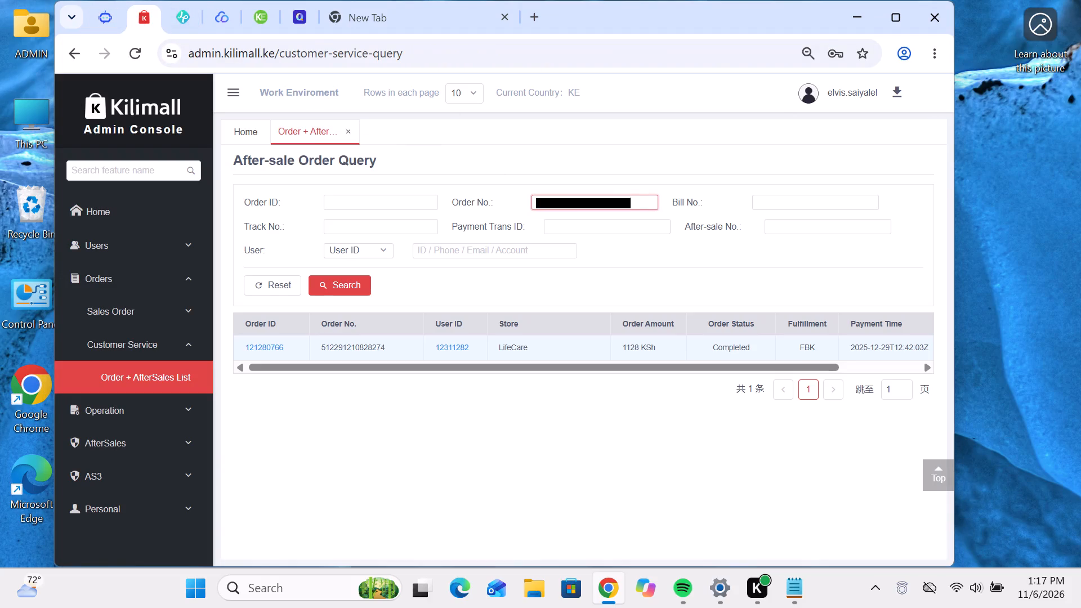
Search all LipaPay orders by the newly copied customer email, replacing the previous customer's email in the filter.
{"action": "left_click", "coordinate": [189, 16]}
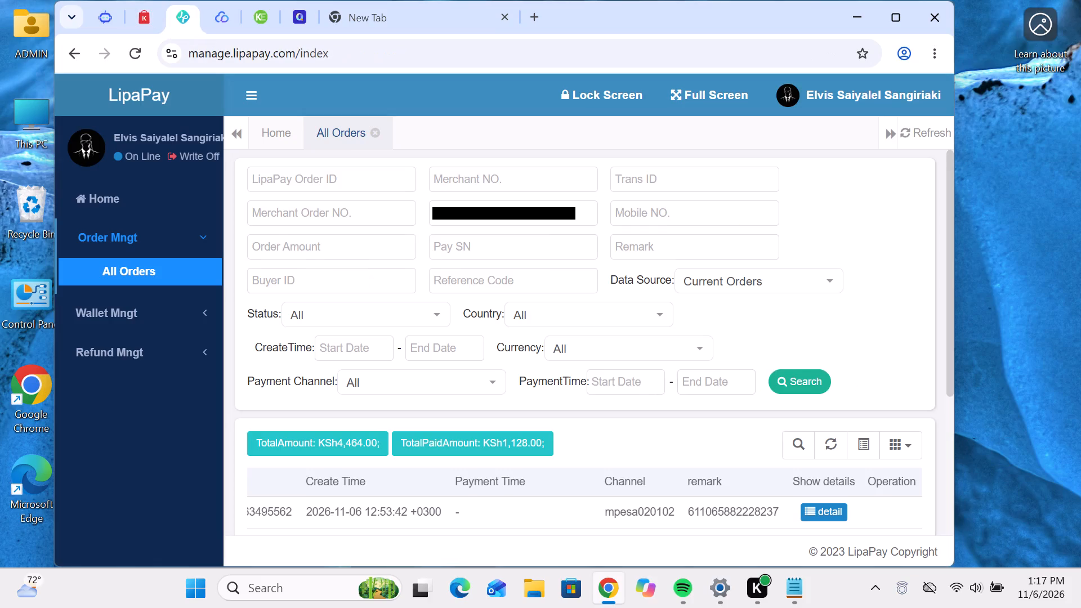
{"action": "left_click_drag", "start_coordinate": [582, 211], "coordinate": [413, 208]}
{"action": "key", "text": "BackSpace"}
{"action": "key", "text": "BackSpace"}
{"action": "key", "text": "BackSpace"}
{"action": "key", "text": "BackSpace"}
{"action": "key", "text": "BackSpace"}
{"action": "key", "text": "BackSpace"}
{"action": "key", "text": "ctrl+v"}
{"action": "key", "text": "Return"}
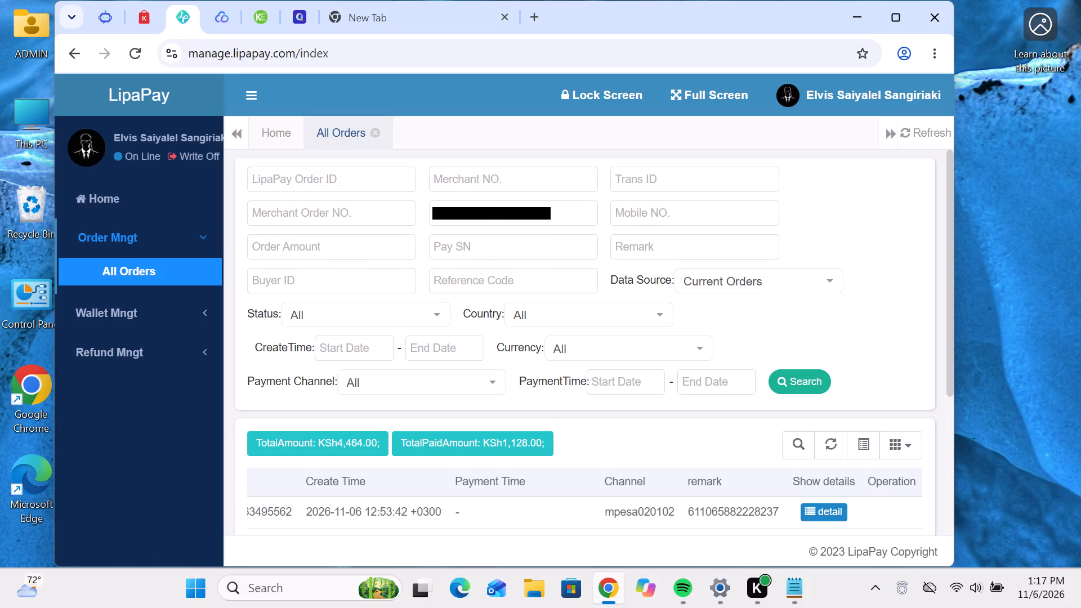
{"action": "left_click", "coordinate": [796, 382]}
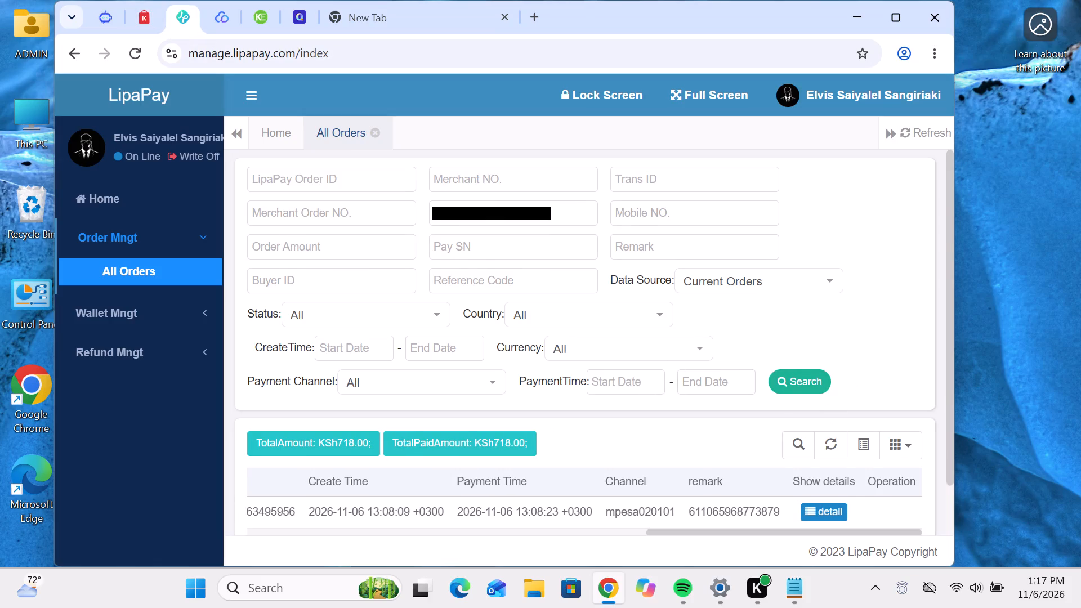
{"action": "scroll", "coordinate": [568, 386], "scroll_direction": "down", "scroll_amount": 4}
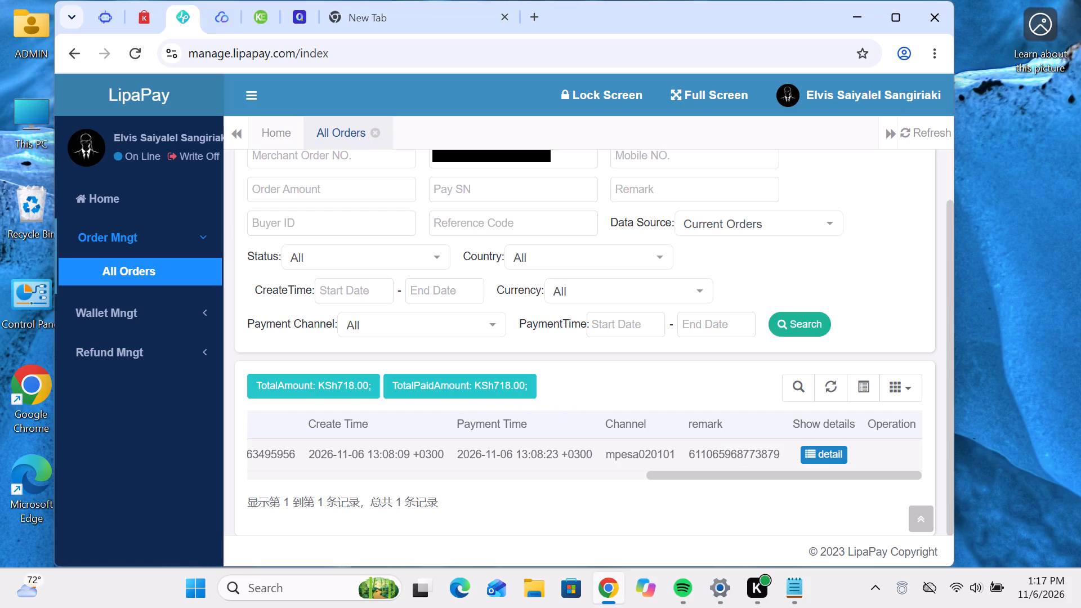
{"action": "double_click", "coordinate": [731, 454]}
{"action": "right_click", "coordinate": [729, 454]}
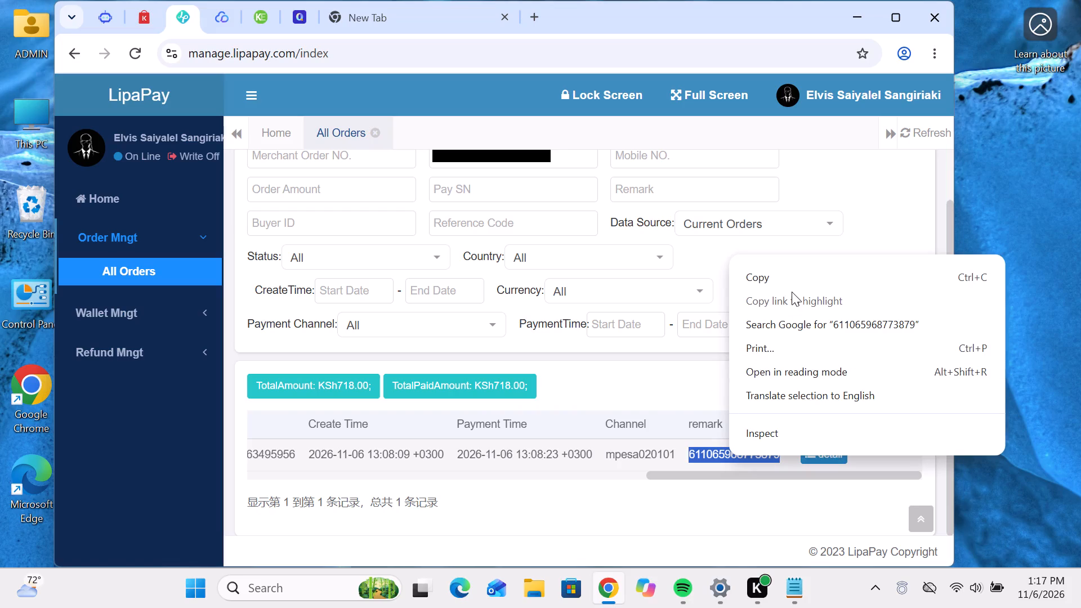
{"action": "left_click", "coordinate": [793, 274]}
{"action": "left_click", "coordinate": [125, 16]}
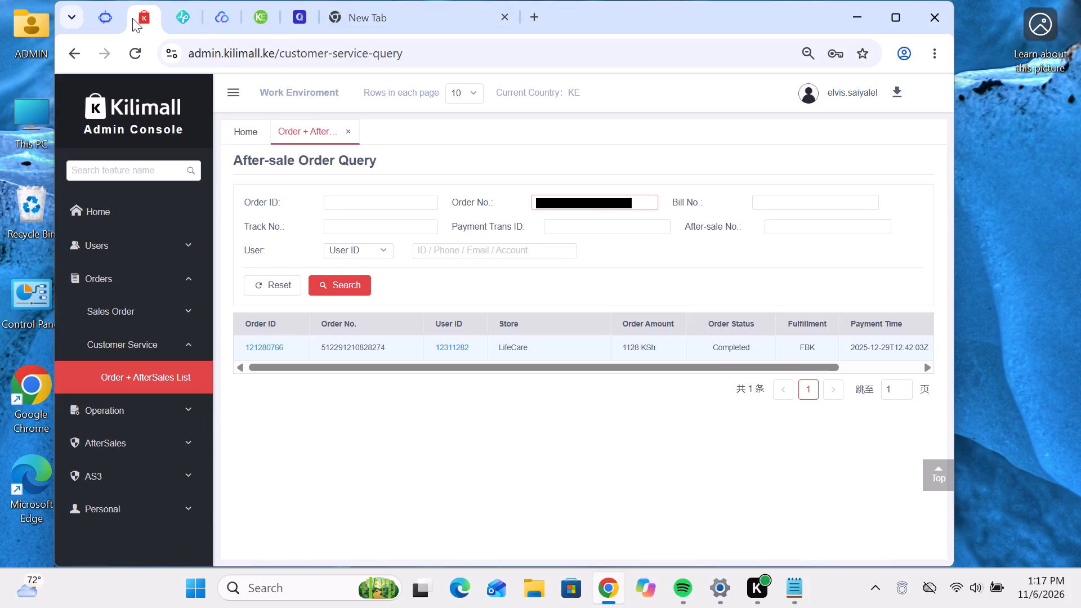
{"action": "scroll", "coordinate": [447, 190], "scroll_direction": "up", "scroll_amount": 3}
{"action": "left_click_drag", "start_coordinate": [644, 199], "coordinate": [636, 199]}
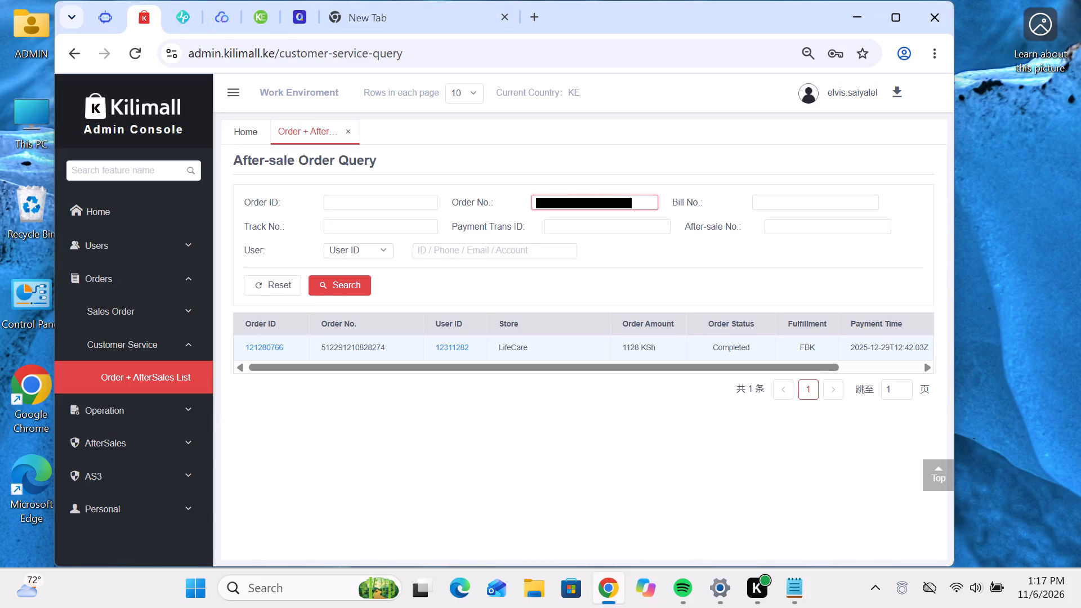
{"action": "left_click_drag", "start_coordinate": [636, 199], "coordinate": [253, 204]}
{"action": "key", "text": "BackSpace"}
{"action": "key", "text": "ctrl+v"}
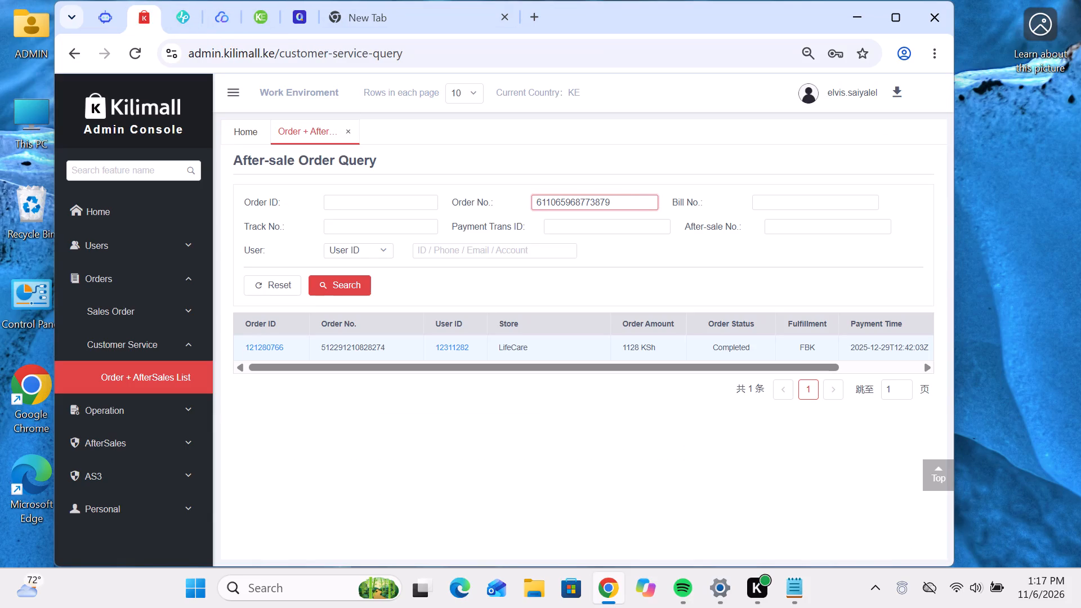
{"action": "left_click", "coordinate": [333, 288]}
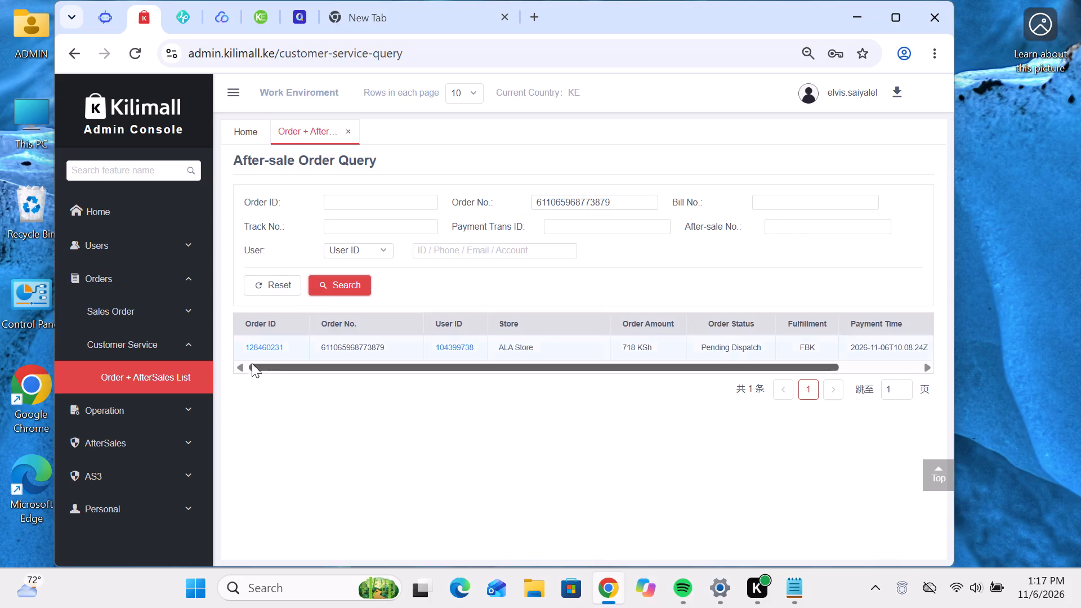
{"action": "left_click", "coordinate": [253, 345]}
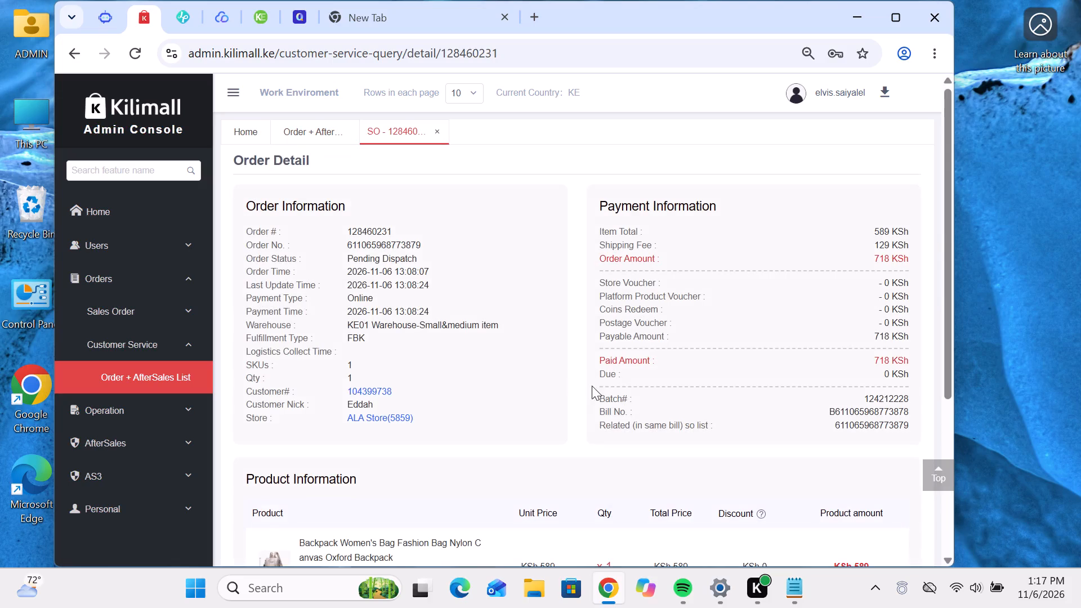
Expand the order's Logistics Information and examine the tracking history of Parcel 01.
{"action": "scroll", "coordinate": [595, 348], "scroll_direction": "down", "scroll_amount": 12}
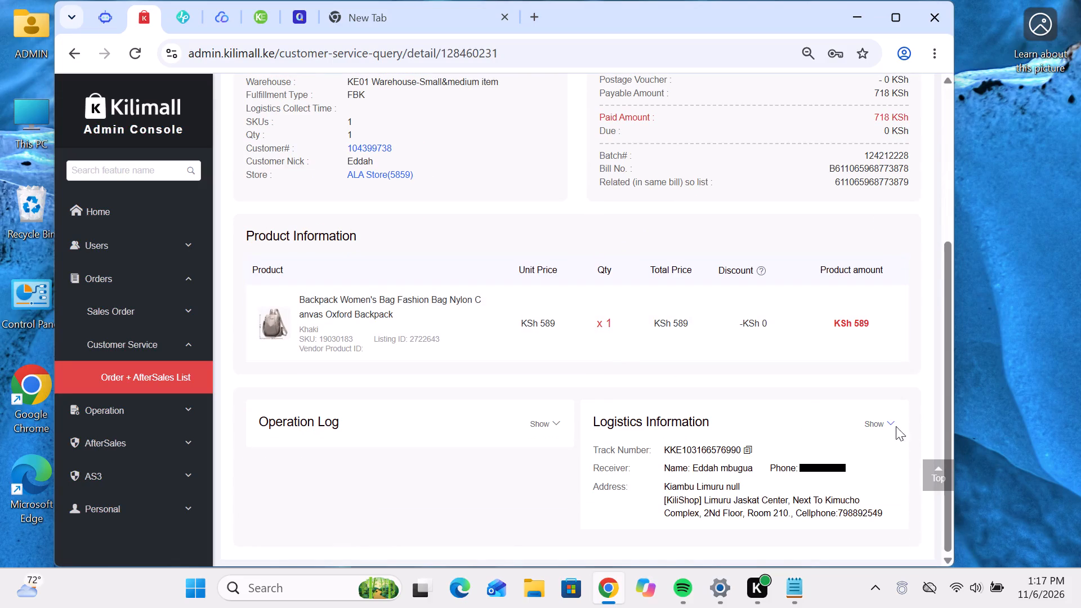
{"action": "left_click", "coordinate": [873, 430]}
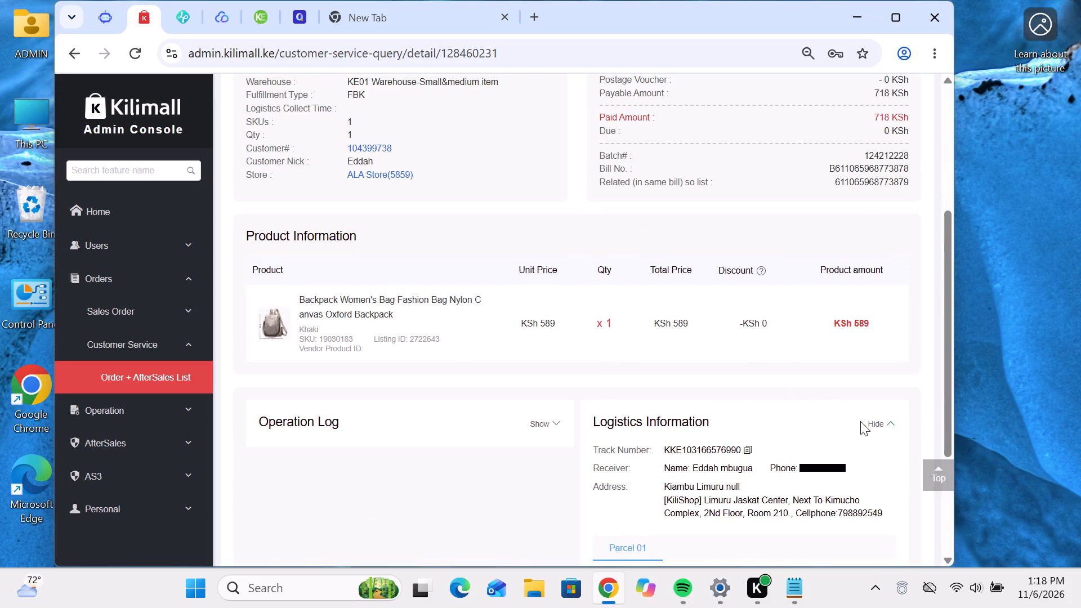
{"action": "scroll", "coordinate": [860, 421], "scroll_direction": "down", "scroll_amount": 5}
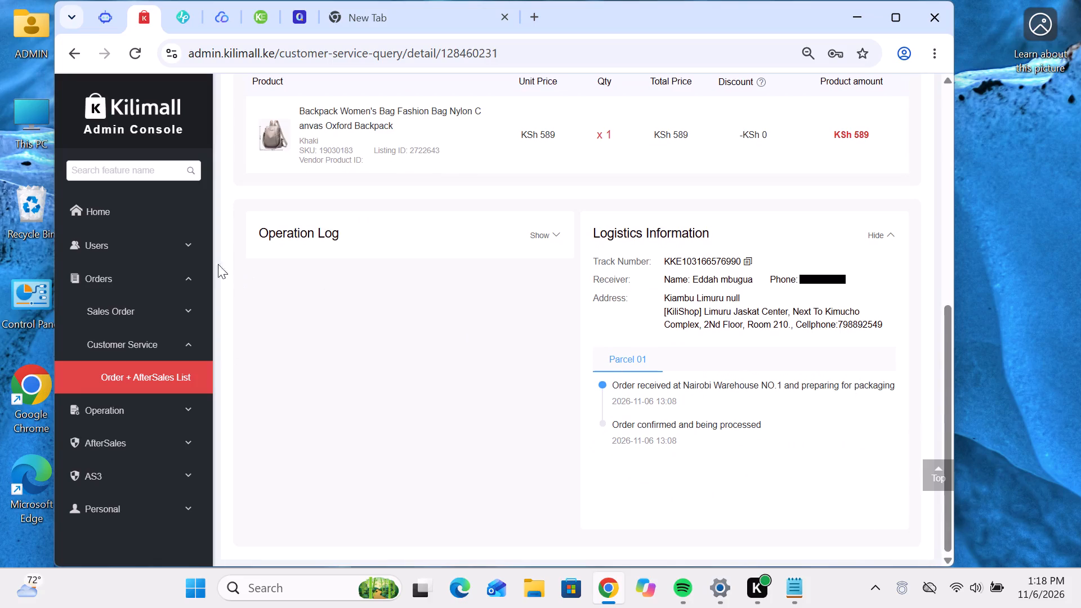
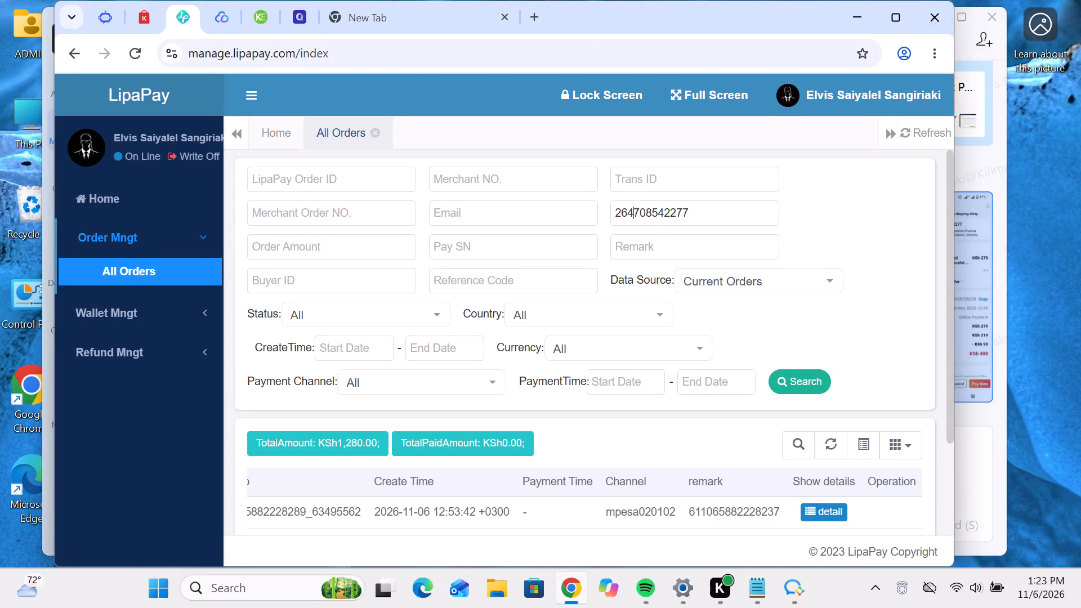
Correct the phone number filter's prefix to 254 and search LipaPay's current orders by the customer's phone number, repeating the search.
{"action": "key", "text": "BackSpace"}
{"action": "key", "text": "BackSpace"}
{"action": "type", "text": "54"}
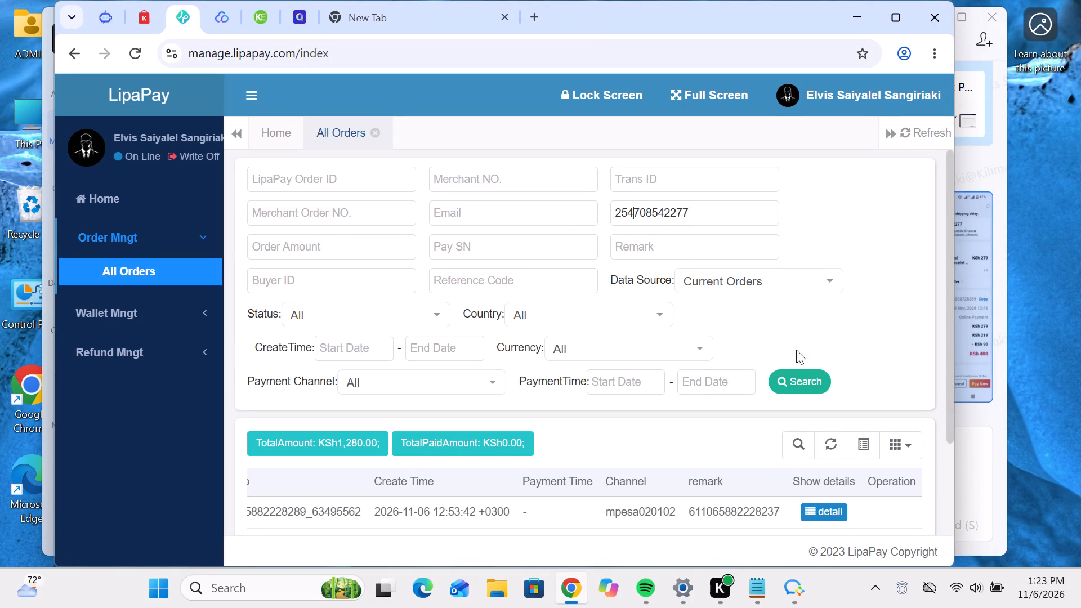
{"action": "left_click", "coordinate": [796, 373]}
{"action": "scroll", "coordinate": [733, 348], "scroll_direction": "down", "scroll_amount": 4}
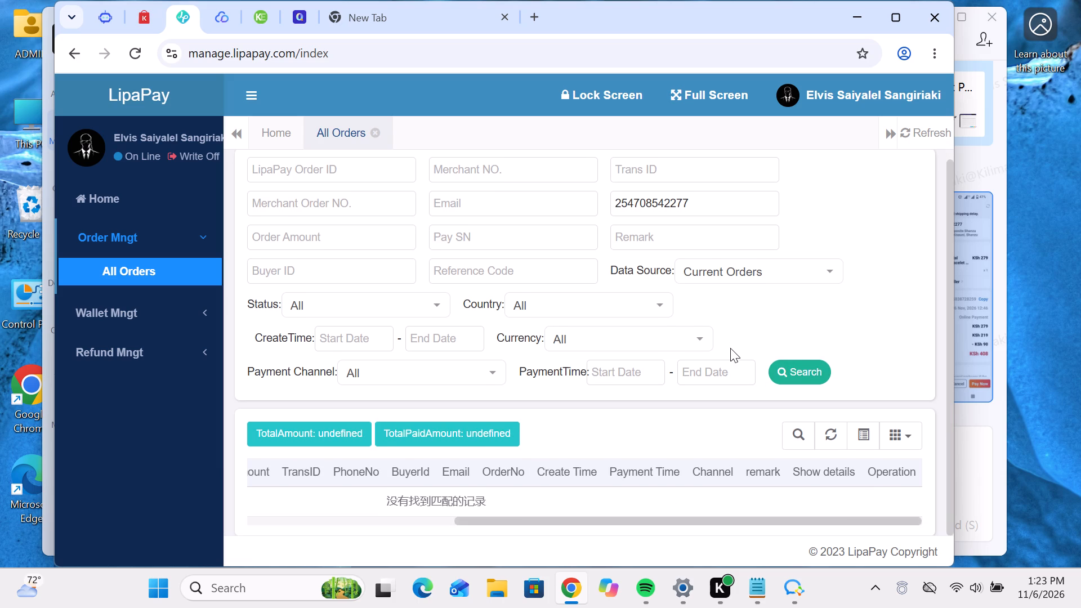
{"action": "scroll", "coordinate": [730, 348], "scroll_direction": "up", "scroll_amount": 1}
{"action": "left_click", "coordinate": [802, 384]}
{"action": "triple_click", "coordinate": [802, 384]}
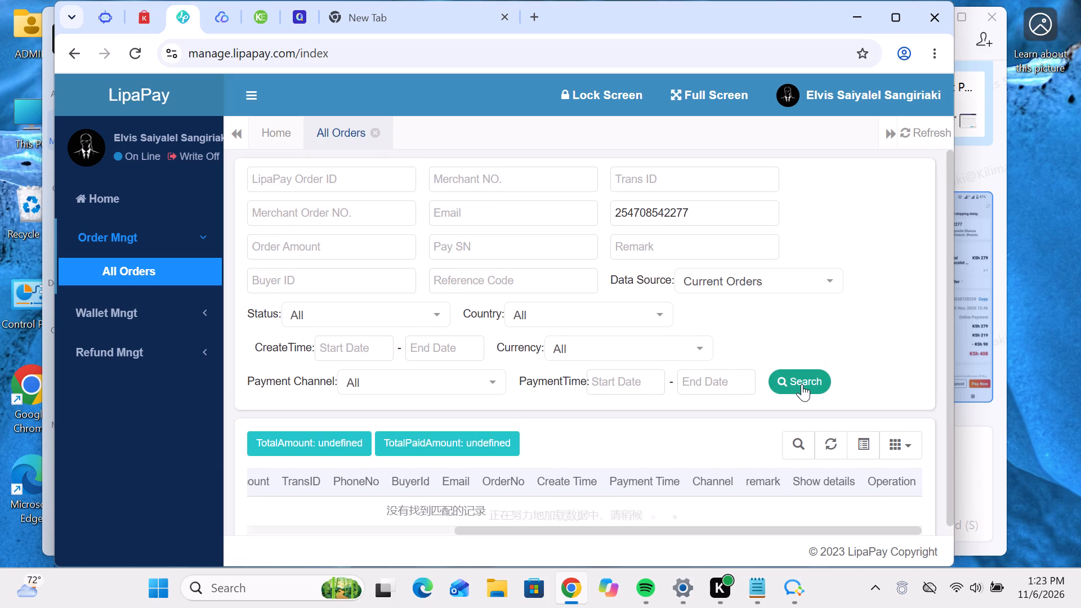
{"action": "left_click", "coordinate": [802, 384]}
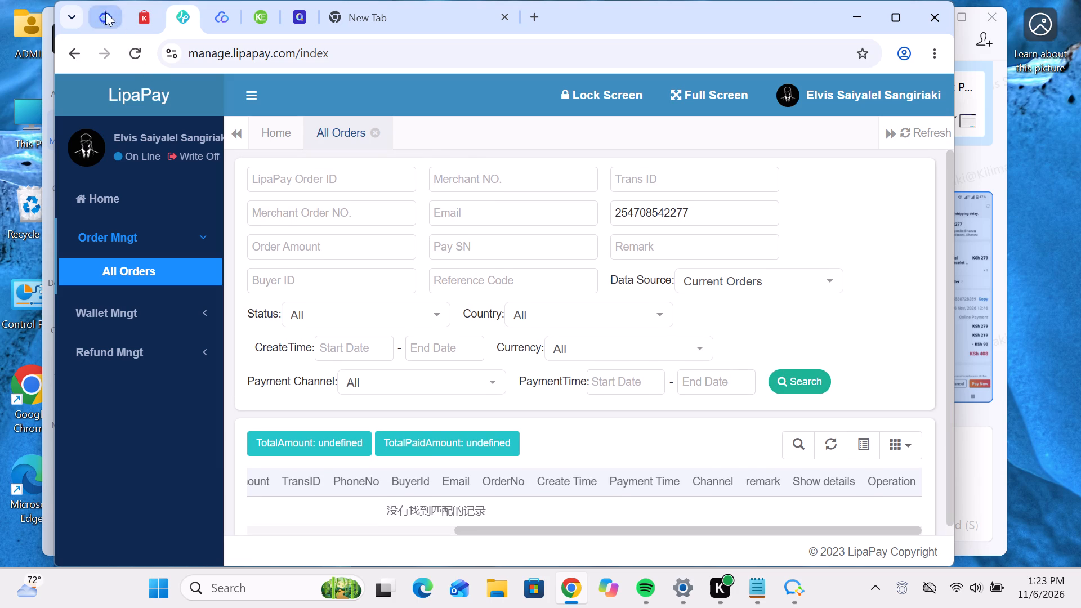
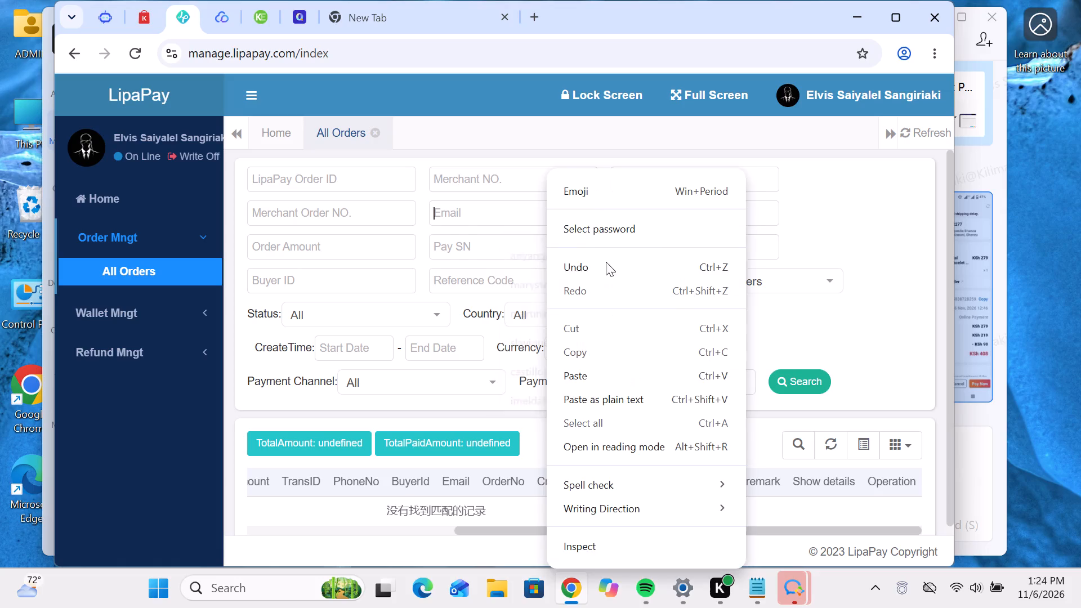
Paste the customer's email address into the email filter and search LipaPay's current orders by it.
{"action": "left_click", "coordinate": [613, 389]}
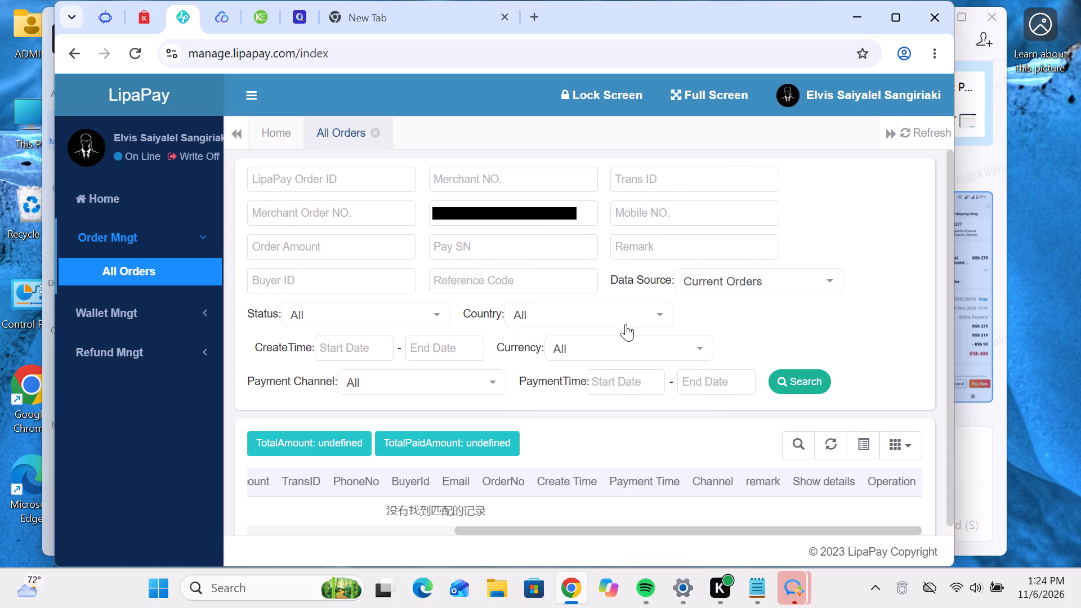
{"action": "left_click", "coordinate": [813, 377]}
Examine the status, paid amount, order number, creation time and payment time of each of the customer's LipaPay orders.
{"action": "scroll", "coordinate": [761, 366], "scroll_direction": "down", "scroll_amount": 2}
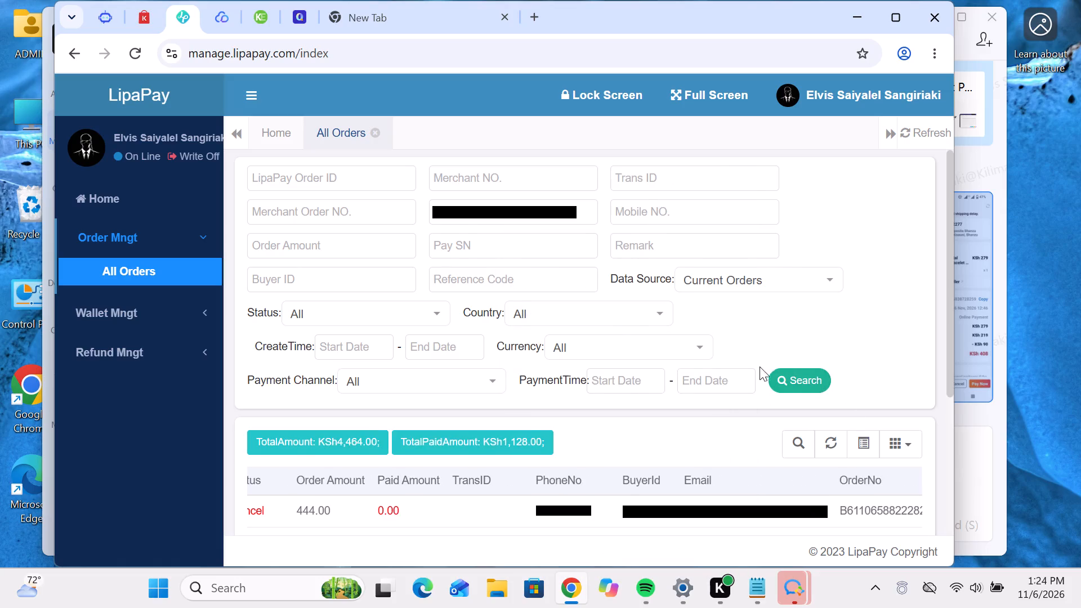
{"action": "scroll", "coordinate": [760, 366], "scroll_direction": "down", "scroll_amount": 1}
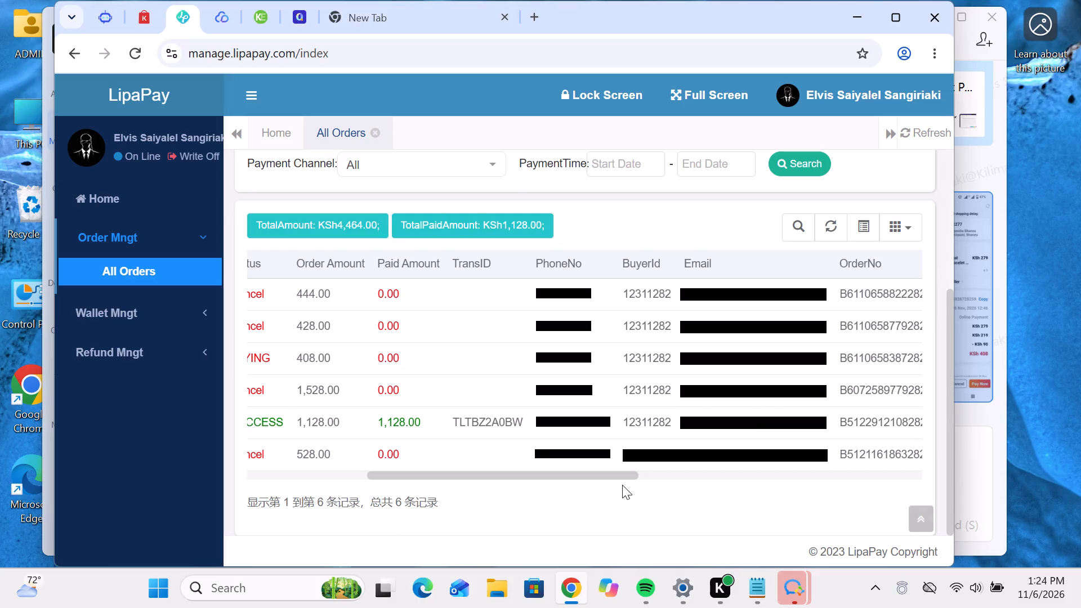
{"action": "left_click_drag", "start_coordinate": [619, 476], "coordinate": [678, 476]}
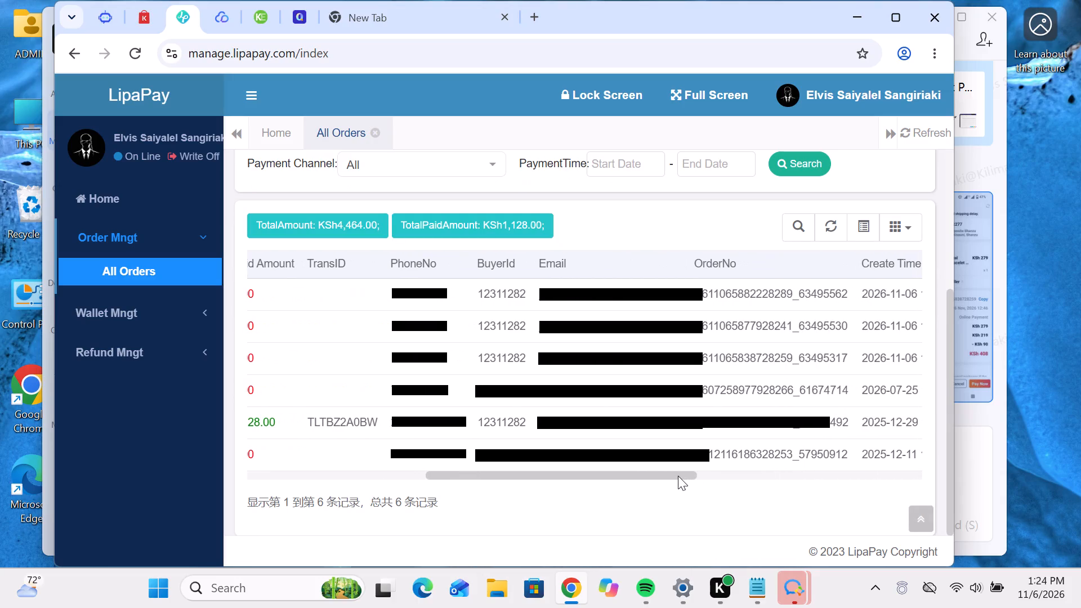
{"action": "left_click_drag", "start_coordinate": [678, 476], "coordinate": [679, 475]}
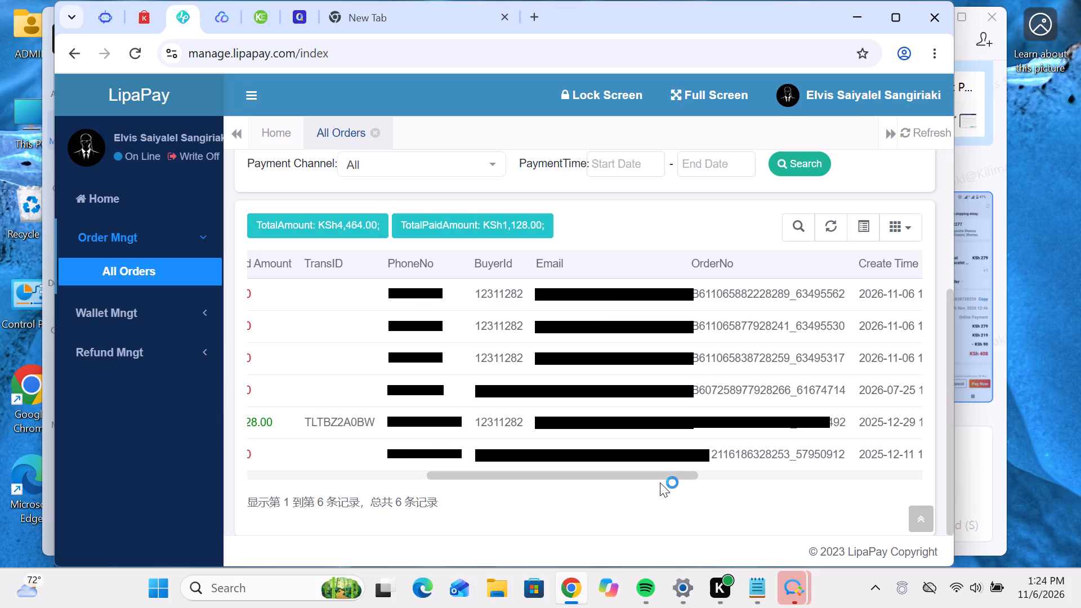
{"action": "left_click_drag", "start_coordinate": [655, 477], "coordinate": [602, 472]}
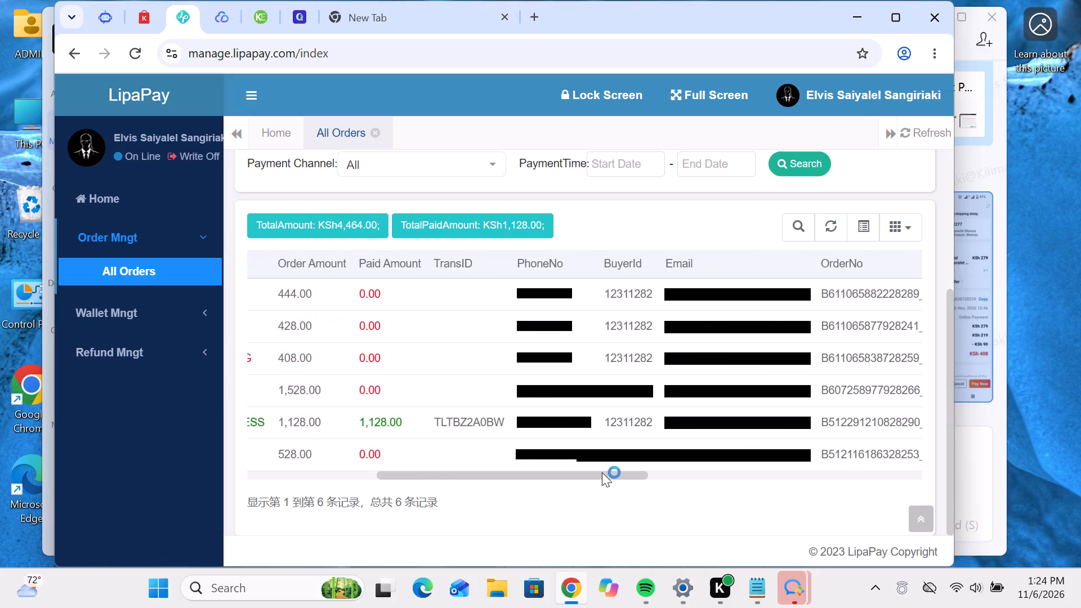
{"action": "left_click_drag", "start_coordinate": [602, 472], "coordinate": [535, 462]}
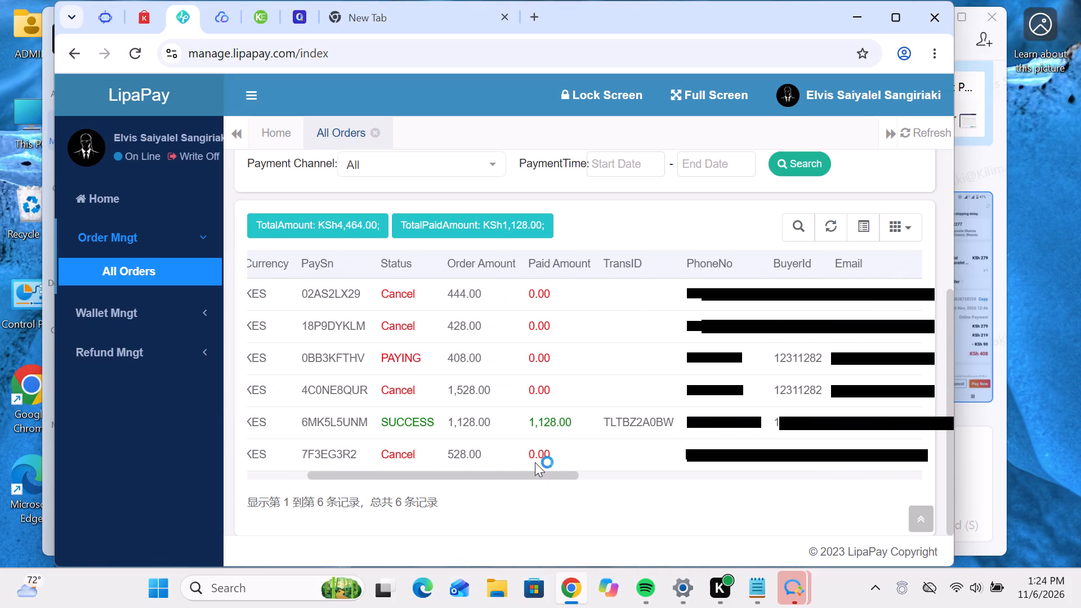
{"action": "left_click_drag", "start_coordinate": [535, 462], "coordinate": [847, 471]}
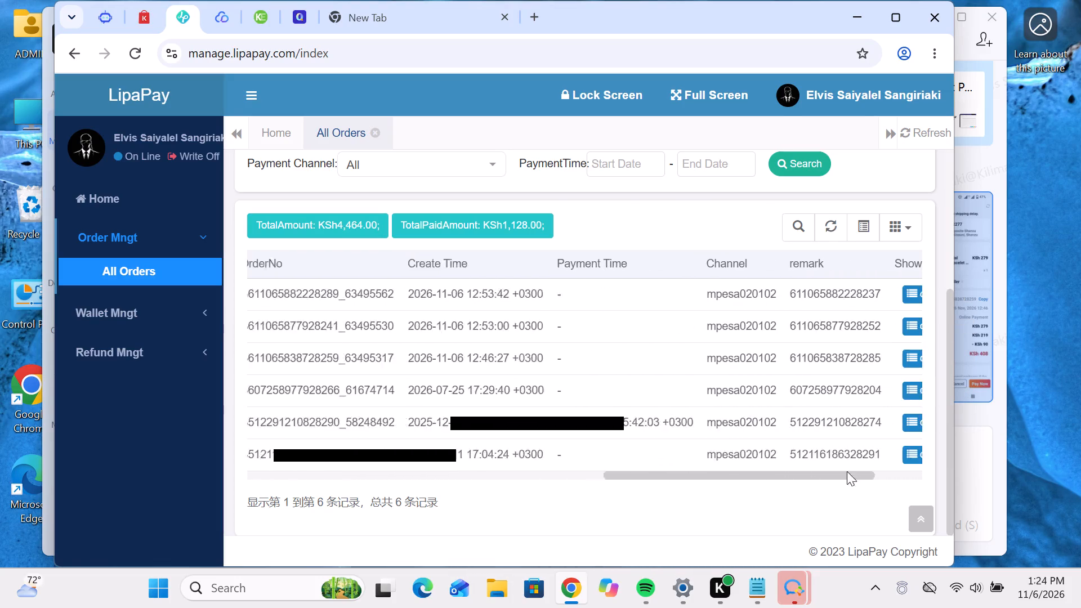
{"action": "left_click_drag", "start_coordinate": [847, 471], "coordinate": [735, 476]}
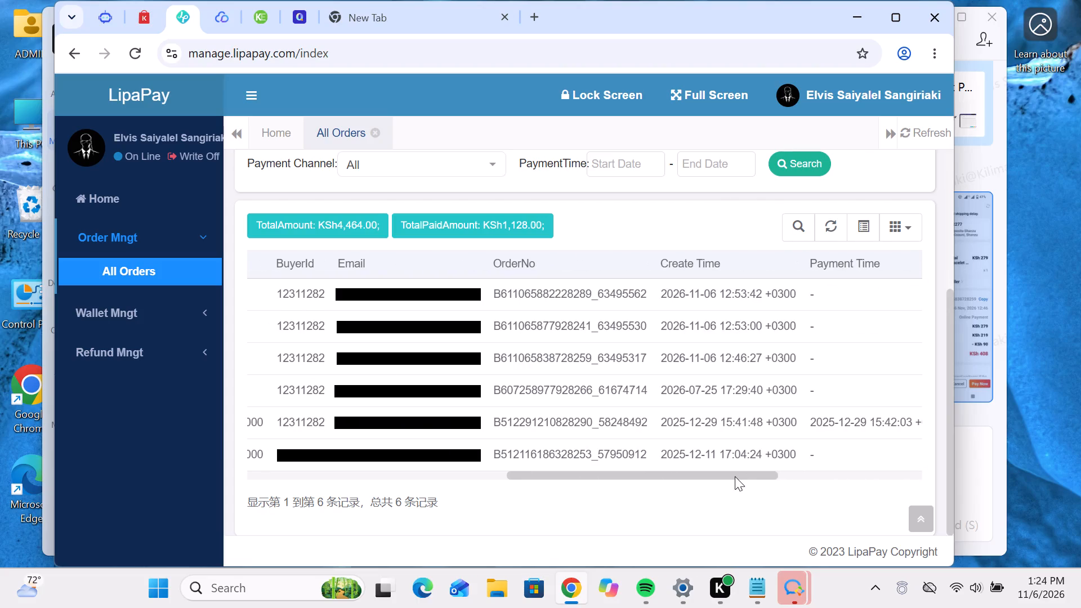
{"action": "left_click_drag", "start_coordinate": [735, 476], "coordinate": [753, 476]}
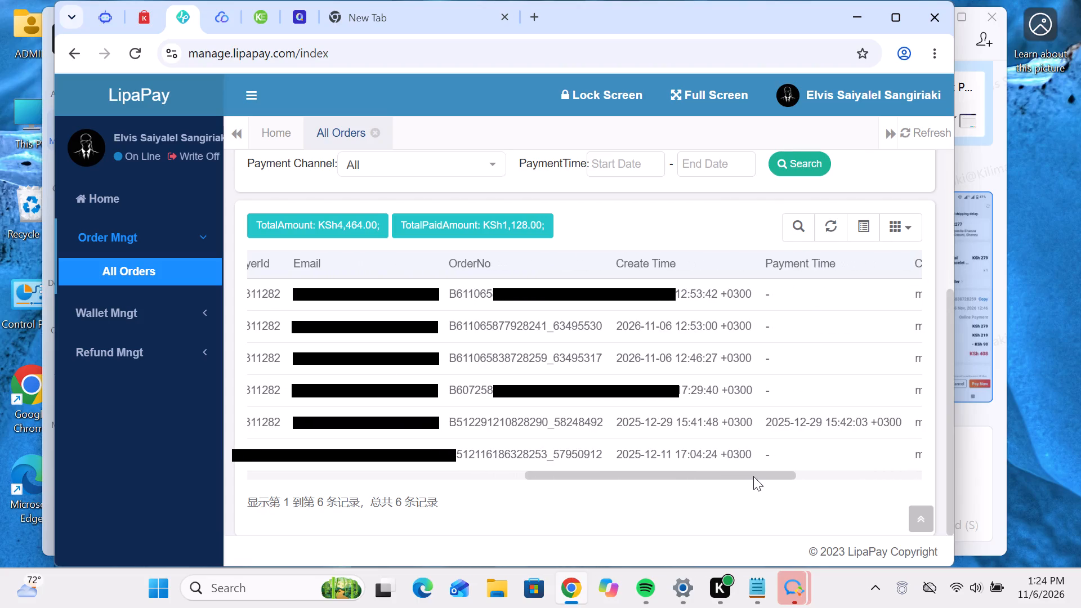
{"action": "left_click_drag", "start_coordinate": [753, 476], "coordinate": [739, 476]}
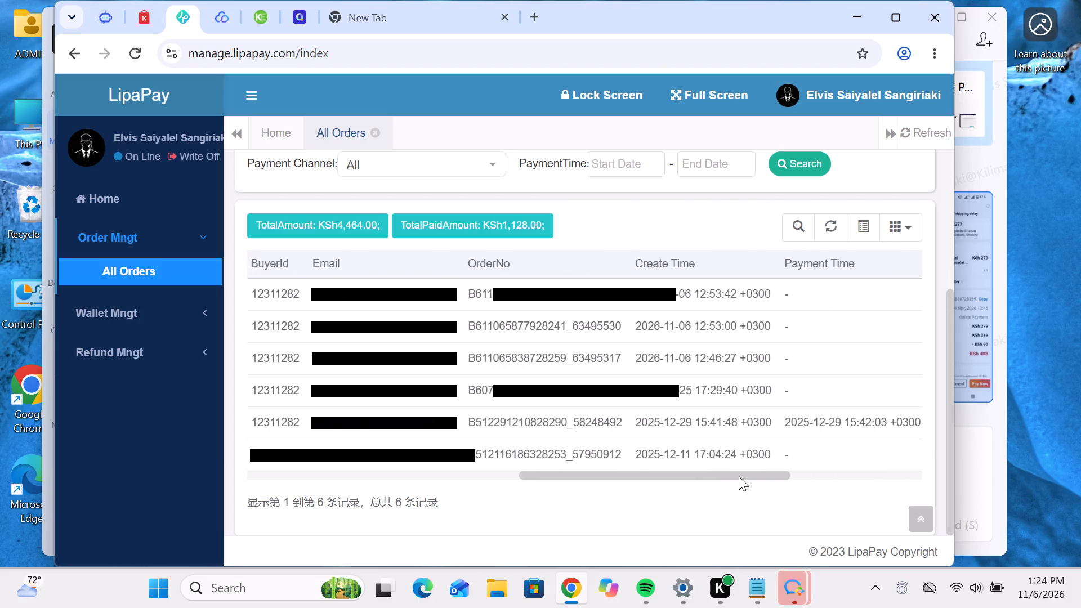
{"action": "left_click_drag", "start_coordinate": [739, 476], "coordinate": [650, 475]}
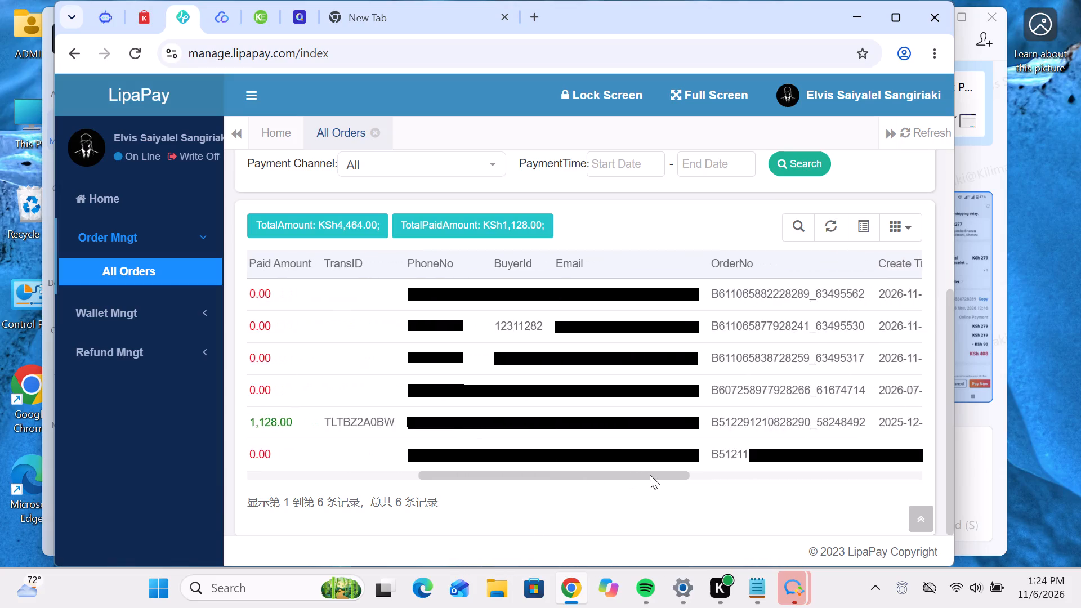
{"action": "left_click_drag", "start_coordinate": [650, 475], "coordinate": [686, 481]}
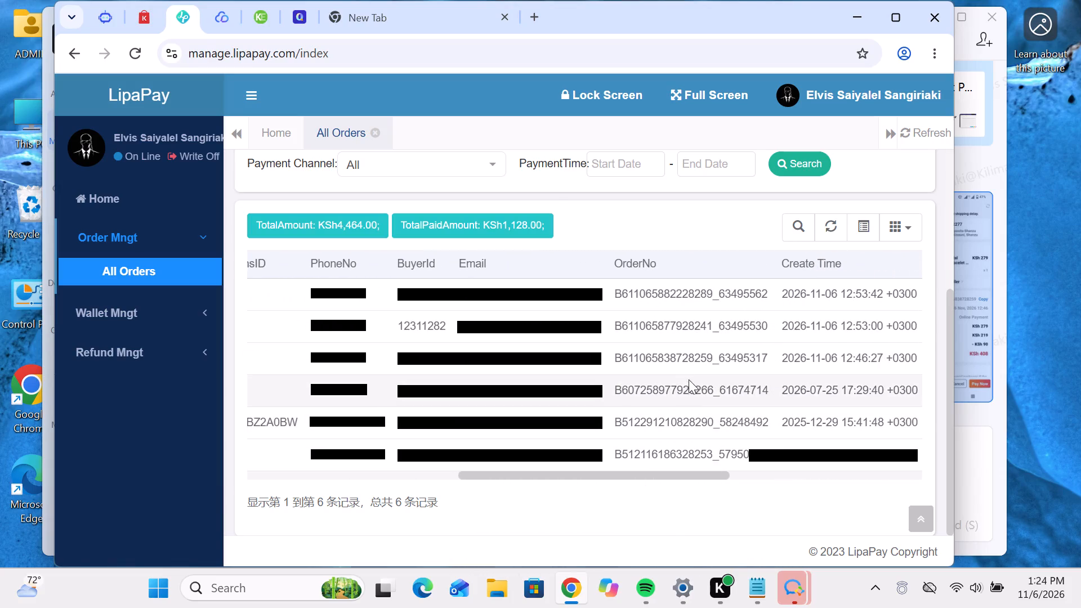
{"action": "double_click", "coordinate": [659, 359]}
{"action": "right_click", "coordinate": [659, 359]}
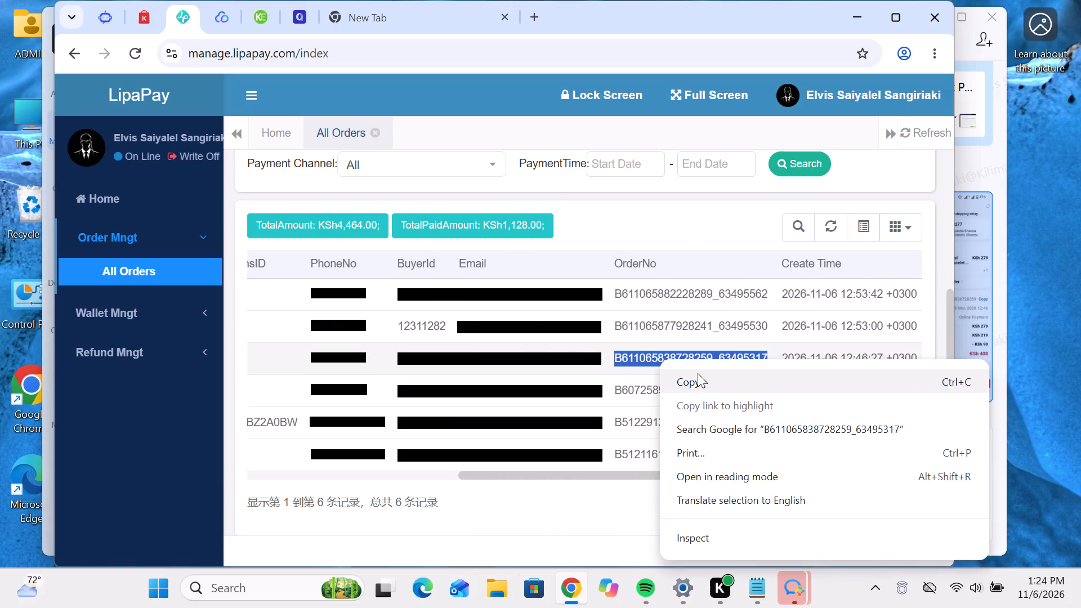
{"action": "left_click", "coordinate": [702, 382]}
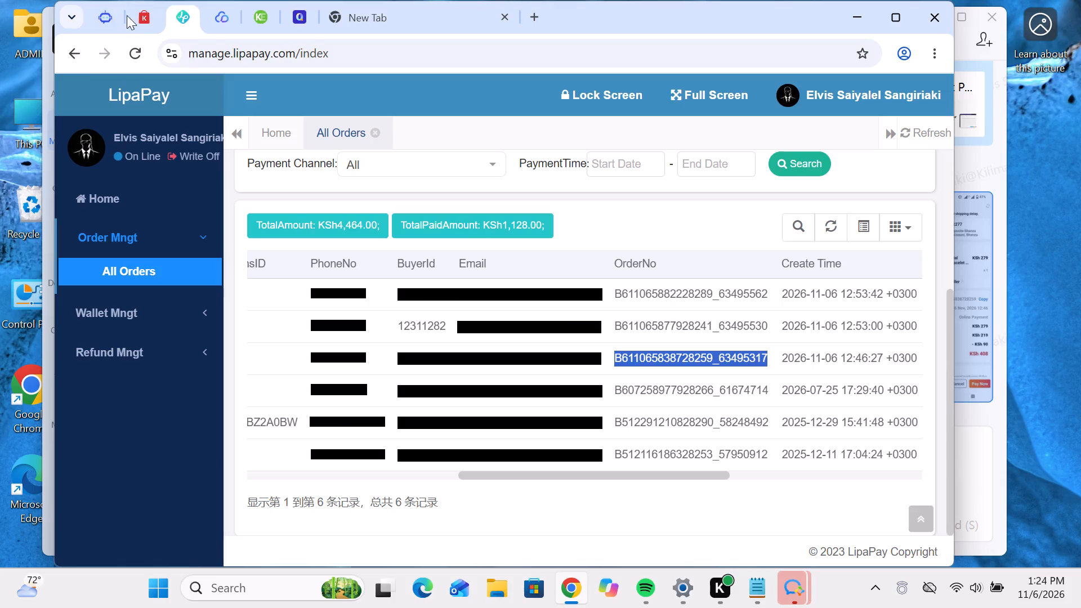
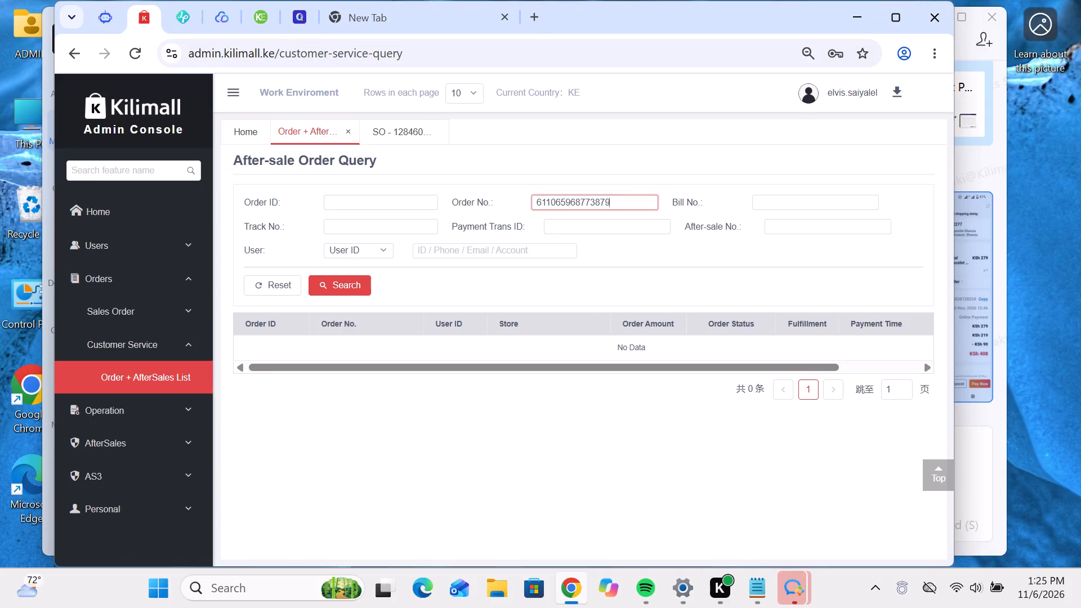
{"action": "left_click", "coordinate": [322, 278]}
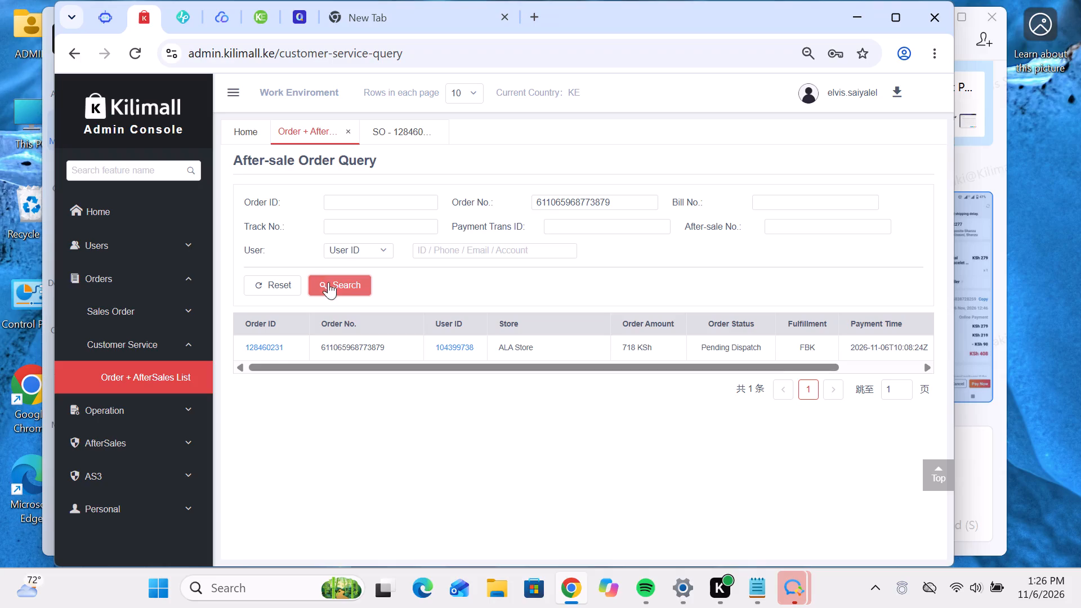
{"action": "left_click", "coordinate": [270, 351]}
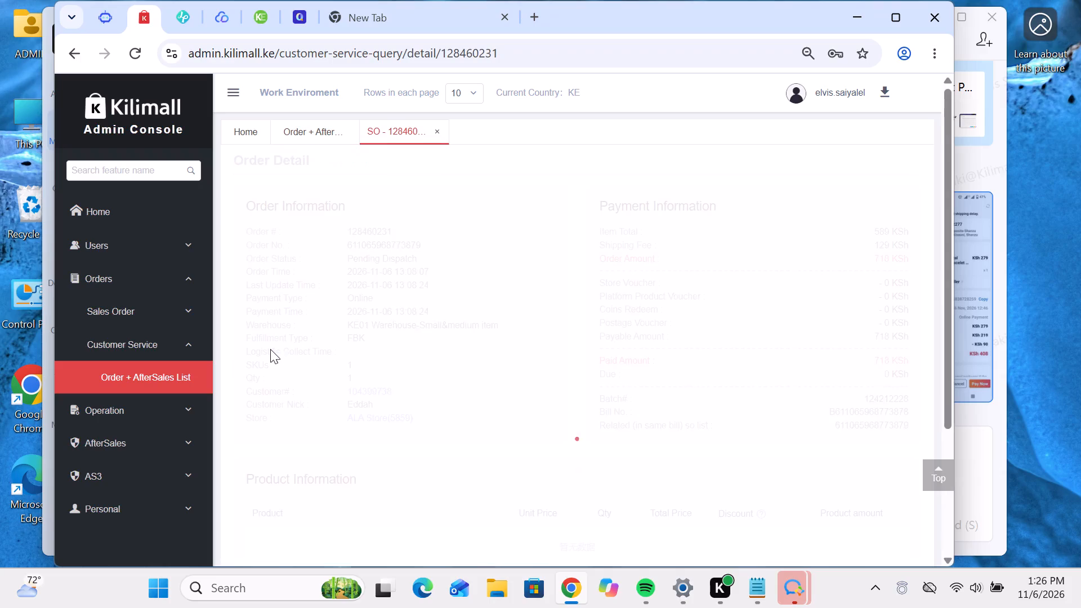
{"action": "scroll", "coordinate": [743, 409], "scroll_direction": "down", "scroll_amount": 8}
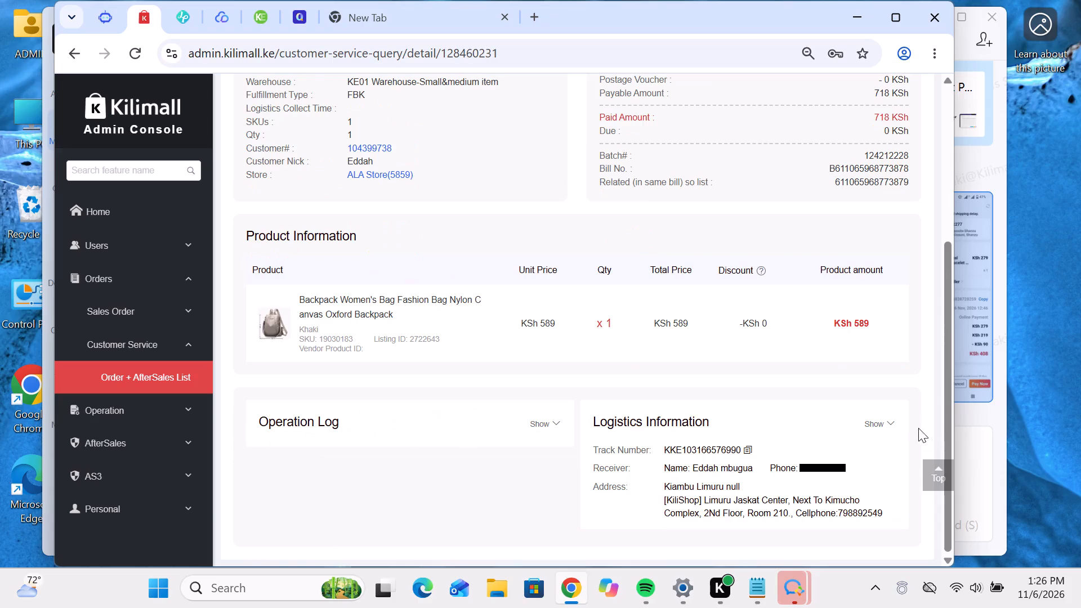
{"action": "left_click", "coordinate": [886, 422]}
{"action": "scroll", "coordinate": [759, 388], "scroll_direction": "down", "scroll_amount": 4}
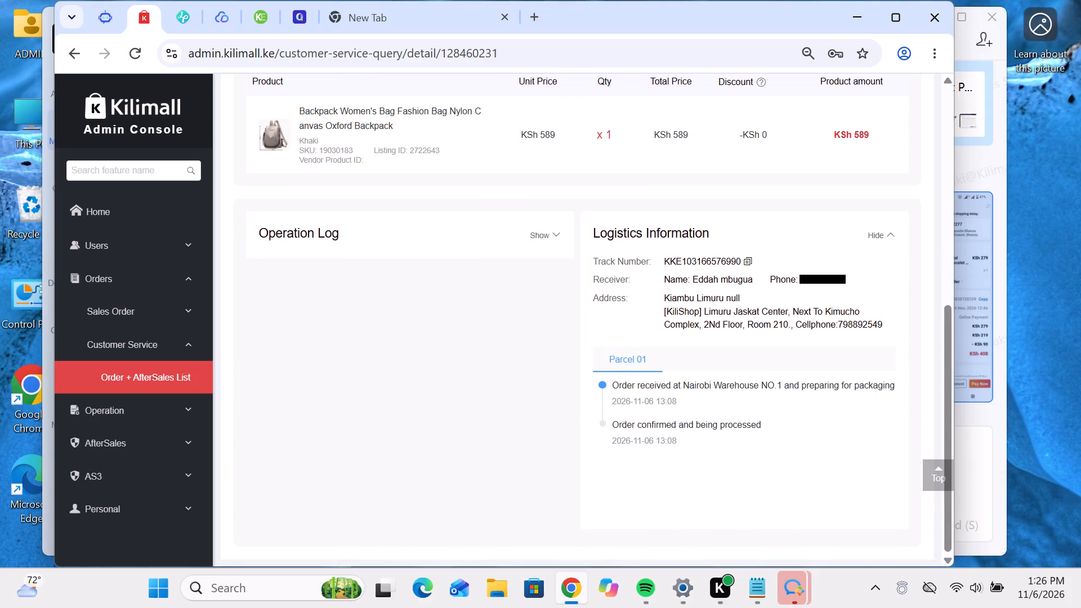
{"action": "scroll", "coordinate": [681, 390], "scroll_direction": "up", "scroll_amount": 2}
{"action": "scroll", "coordinate": [681, 390], "scroll_direction": "down", "scroll_amount": 3}
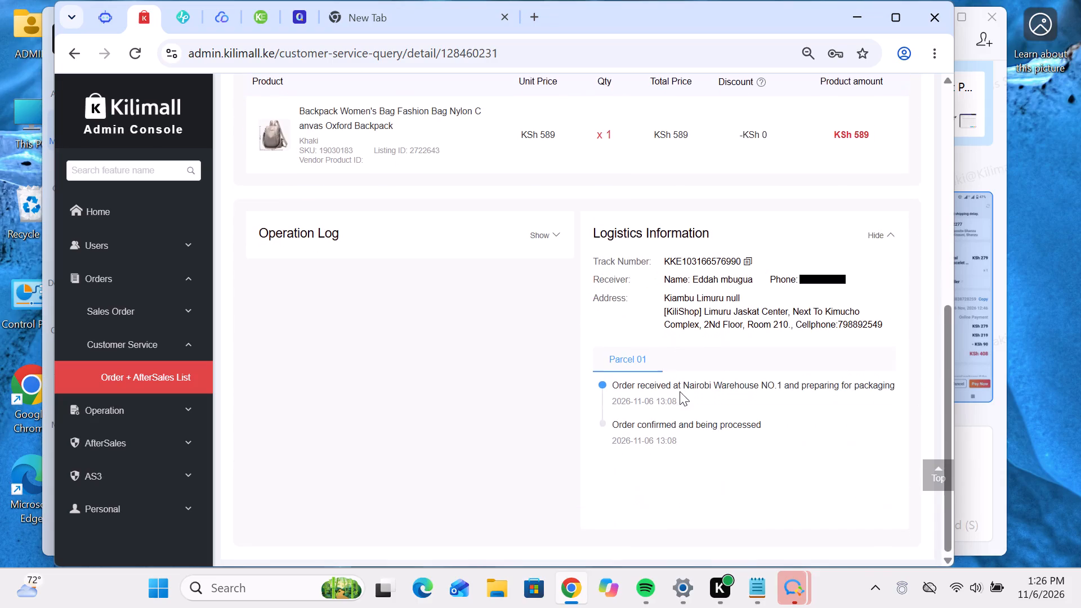
Switch to WeCom and take a screenshot with its window hidden, capturing the order detail's product and logistics area at 1319 × 872.
{"action": "left_click", "coordinate": [791, 601]}
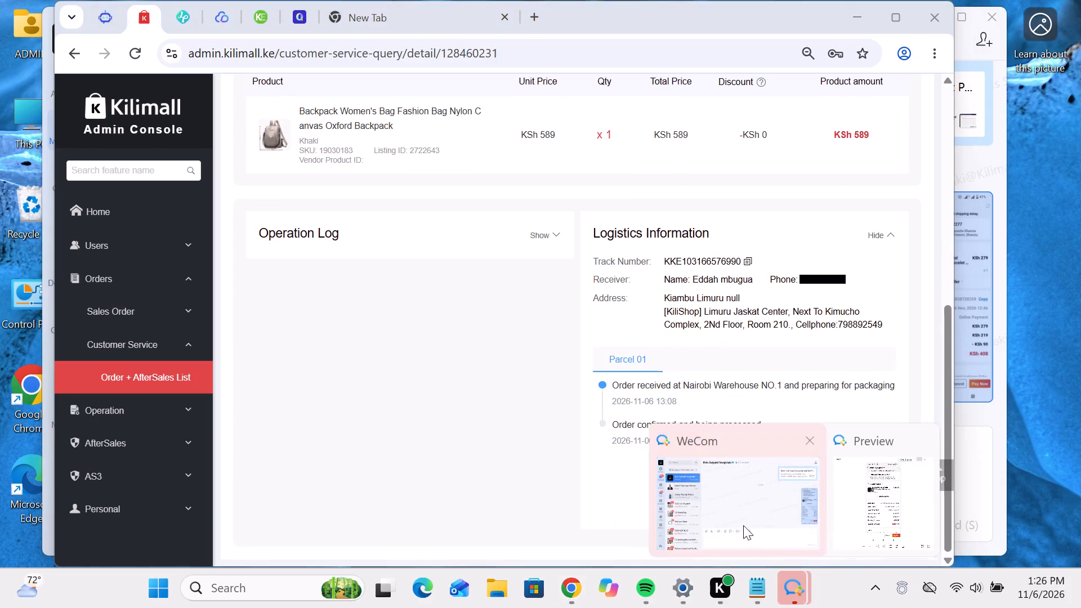
{"action": "left_click", "coordinate": [734, 515]}
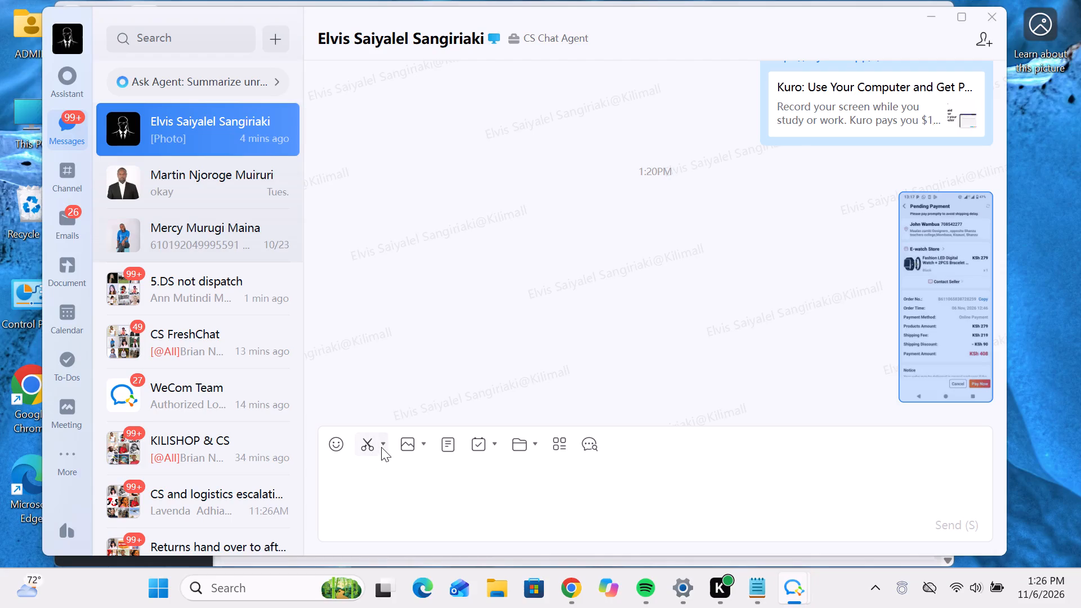
{"action": "left_click", "coordinate": [382, 445]}
{"action": "left_click", "coordinate": [436, 470]}
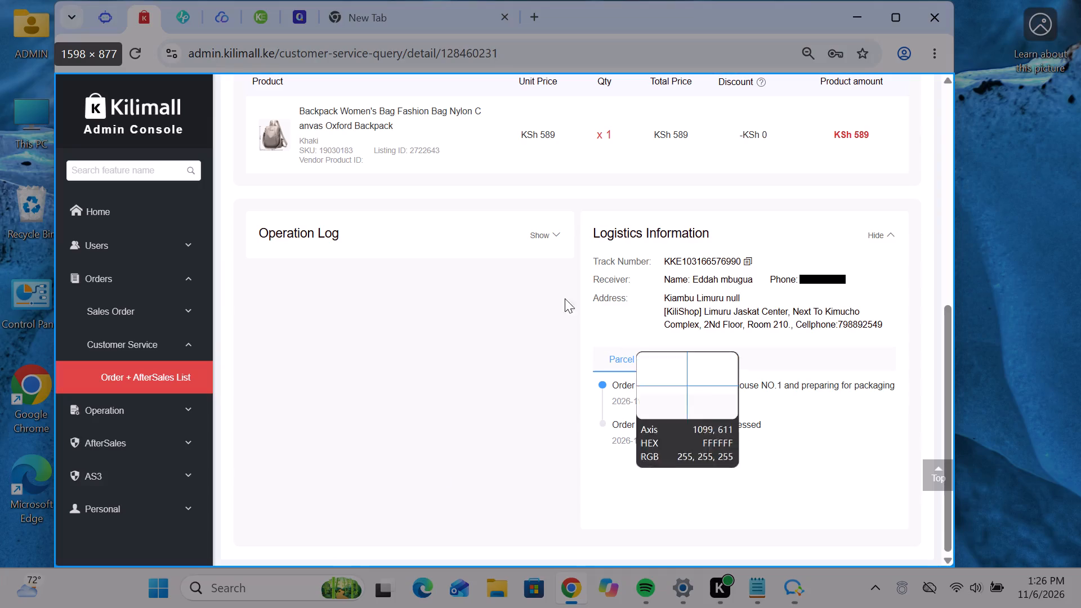
{"action": "left_click_drag", "start_coordinate": [209, 74], "coordinate": [765, 502]}
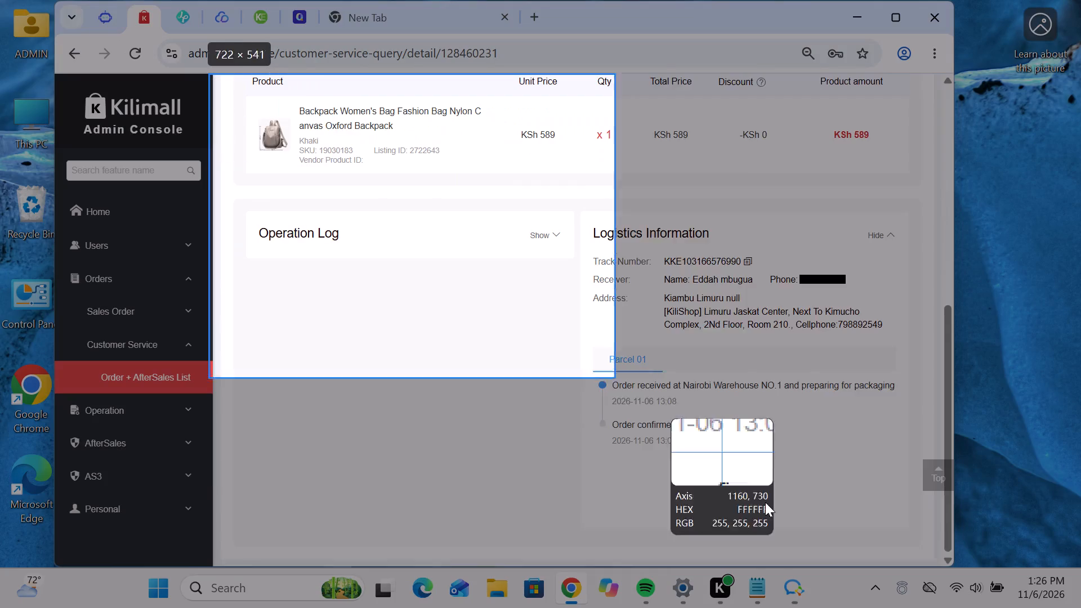
{"action": "left_click_drag", "start_coordinate": [765, 502], "coordinate": [951, 564]}
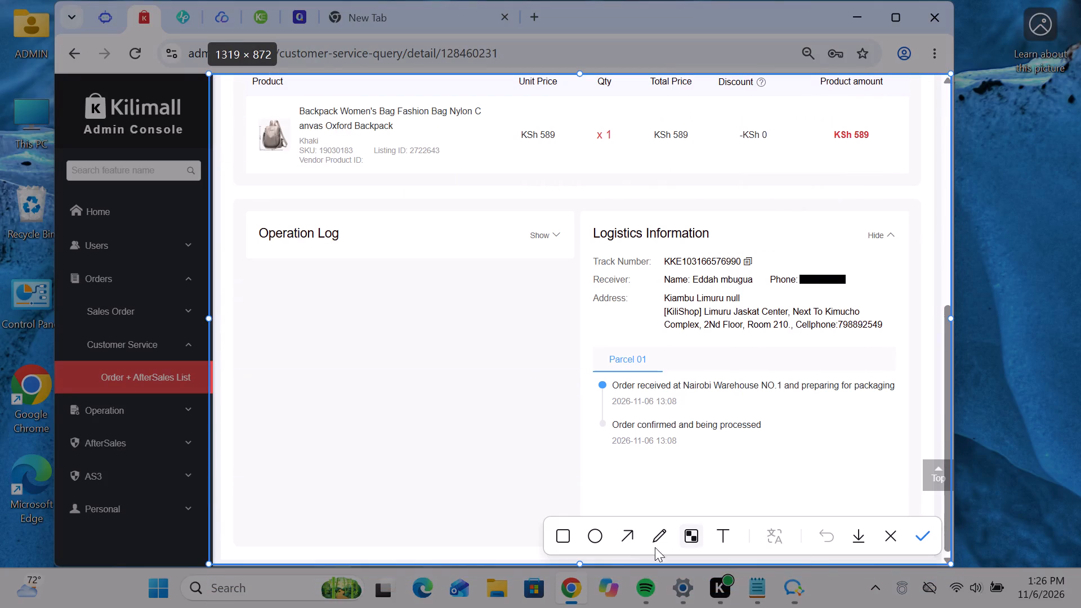
Draw a red rectangle on the screenshot around the Parcel 01 entry "Order received at Nairobi Warehouse NO.1 and preparing for packaging".
{"action": "left_click", "coordinate": [565, 535]}
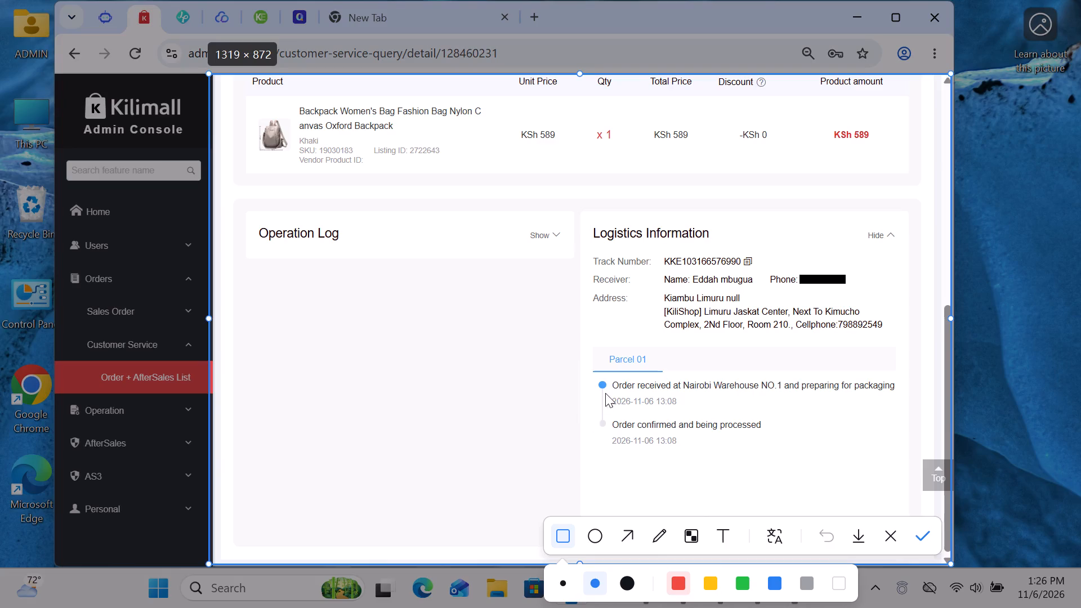
{"action": "left_click_drag", "start_coordinate": [609, 374], "coordinate": [909, 413]}
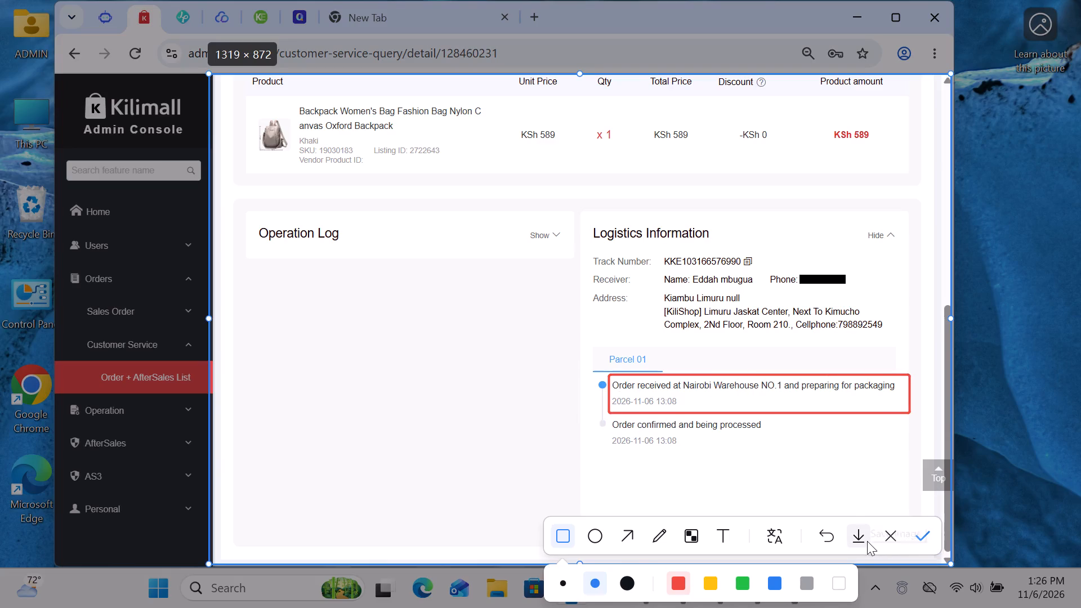
Save the annotated screenshot as a PNG in the Downloads folder under the suggested name and return to the order detail page.
{"action": "left_click", "coordinate": [856, 534]}
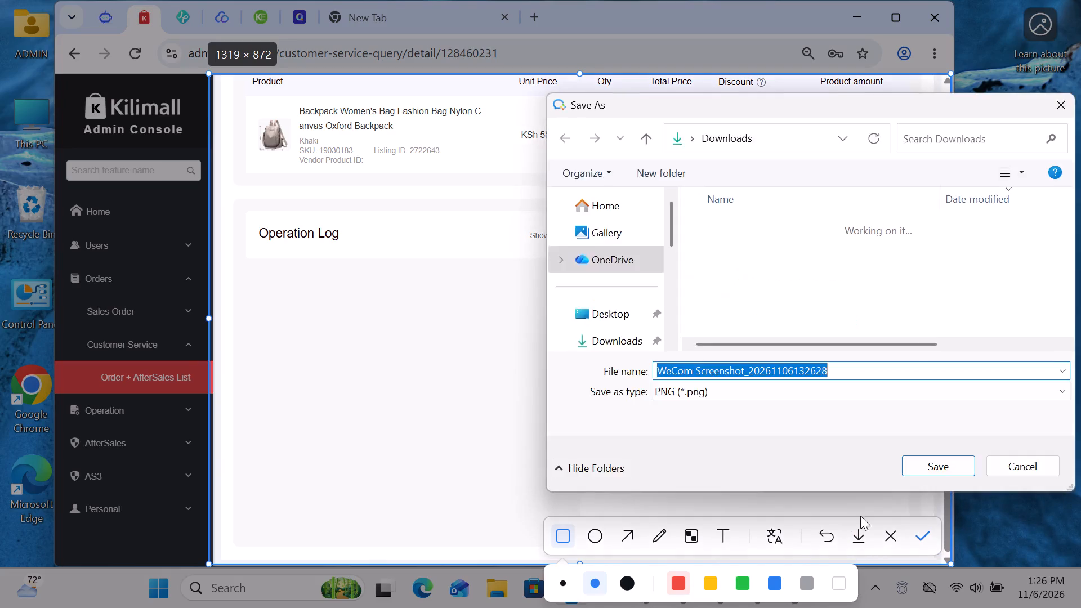
{"action": "left_click", "coordinate": [945, 467]}
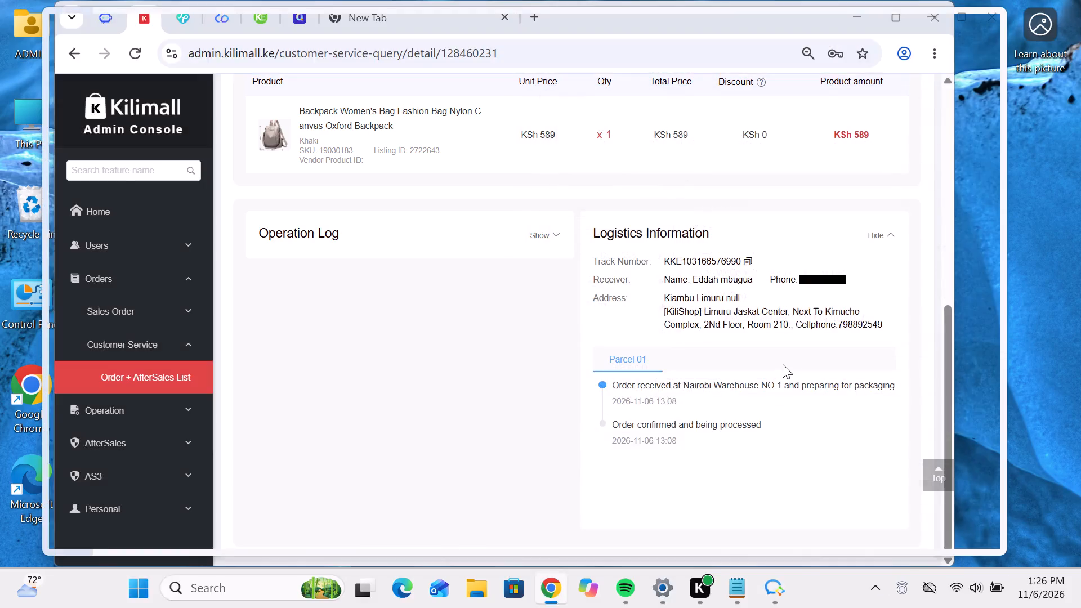
{"action": "left_click", "coordinate": [925, 23]}
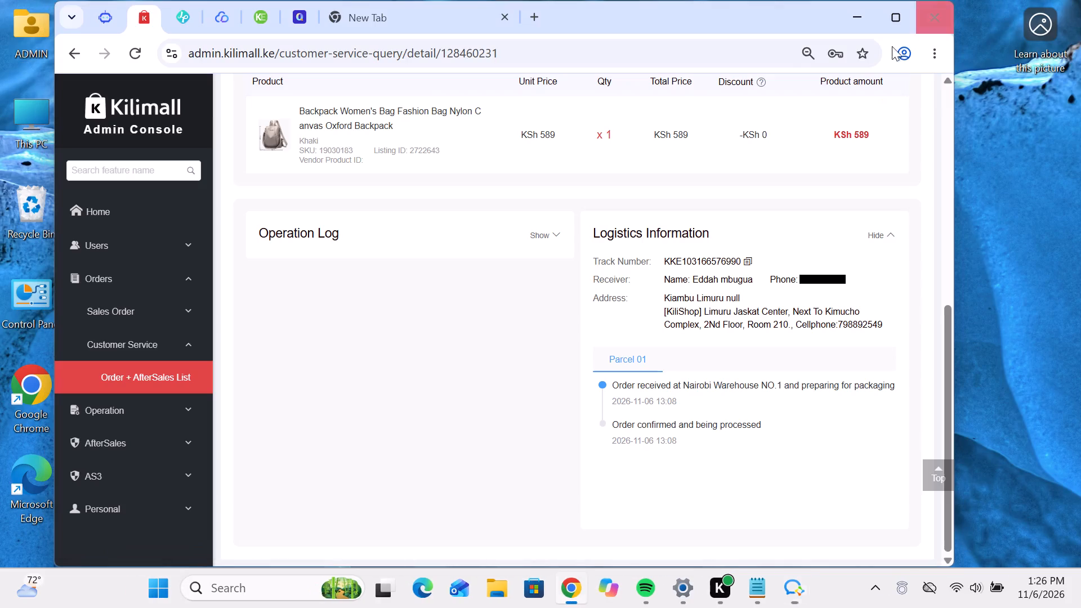
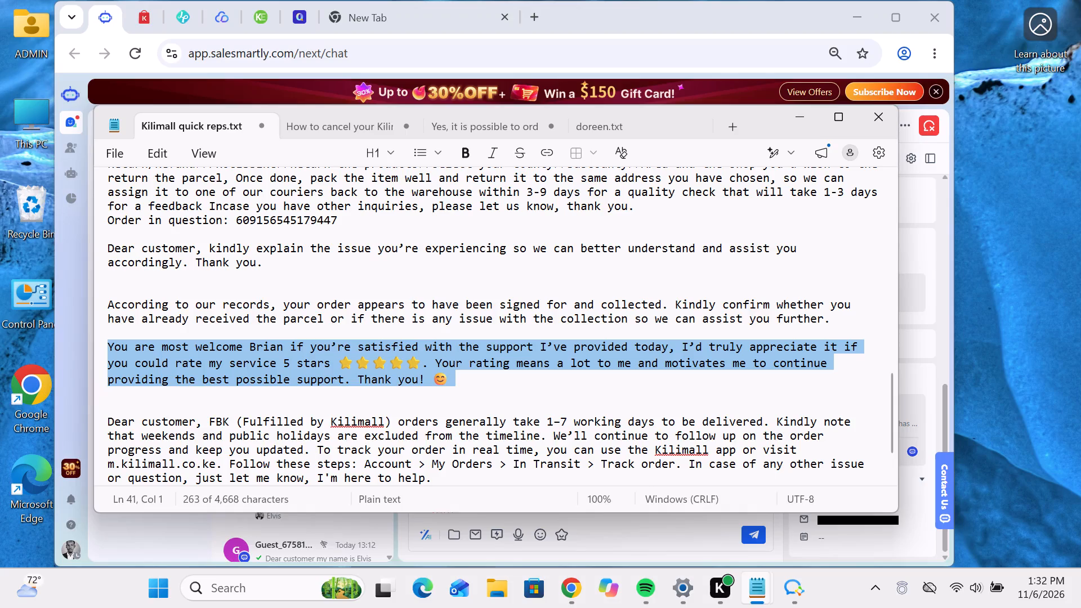
Clear the text selection in the Kilimall quick replies file and look through the last prepared replies for a suitable one.
{"action": "left_click", "coordinate": [454, 402]}
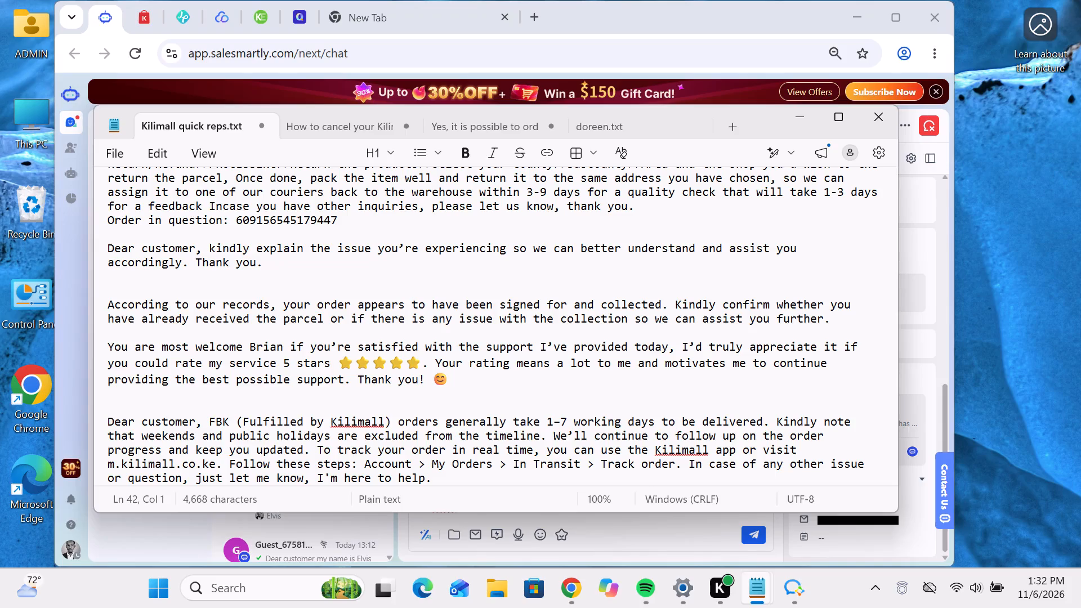
{"action": "scroll", "coordinate": [458, 401], "scroll_direction": "down", "scroll_amount": 11}
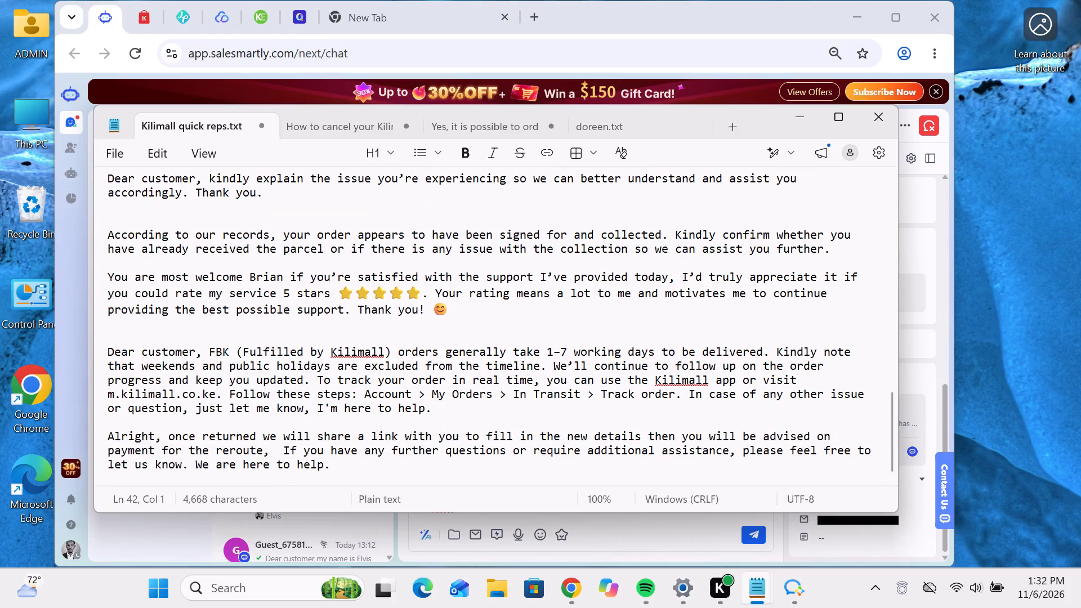
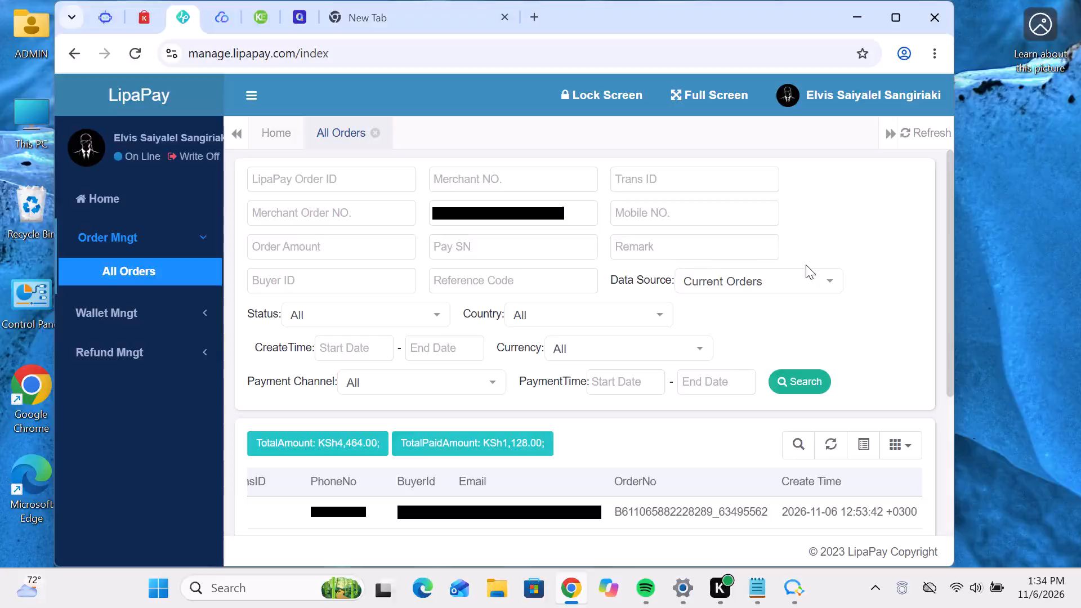
{"action": "left_click", "coordinate": [797, 377]}
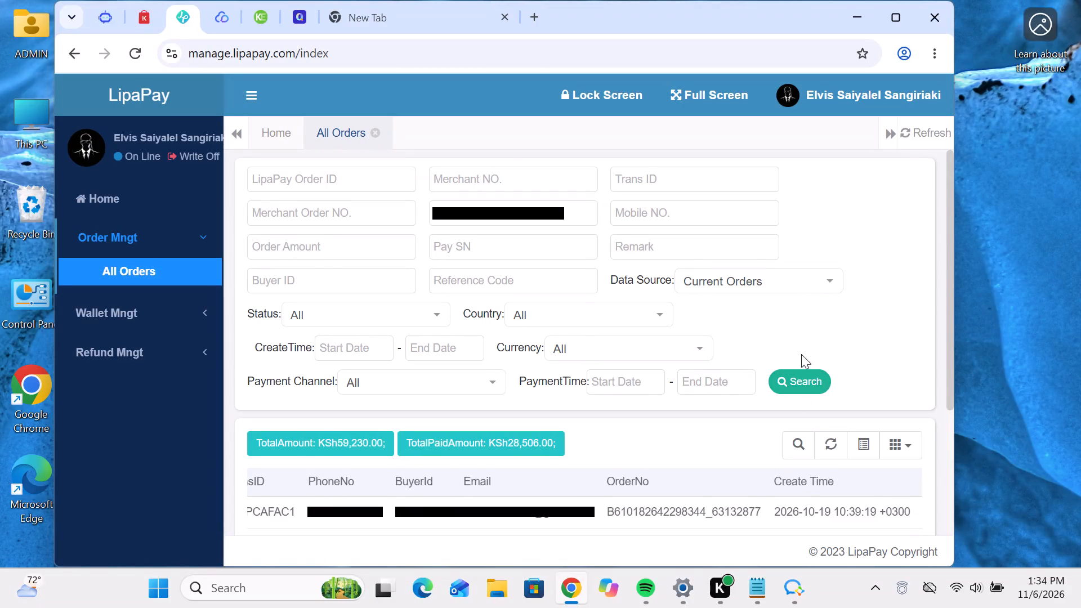
{"action": "scroll", "coordinate": [607, 357], "scroll_direction": "down", "scroll_amount": 4}
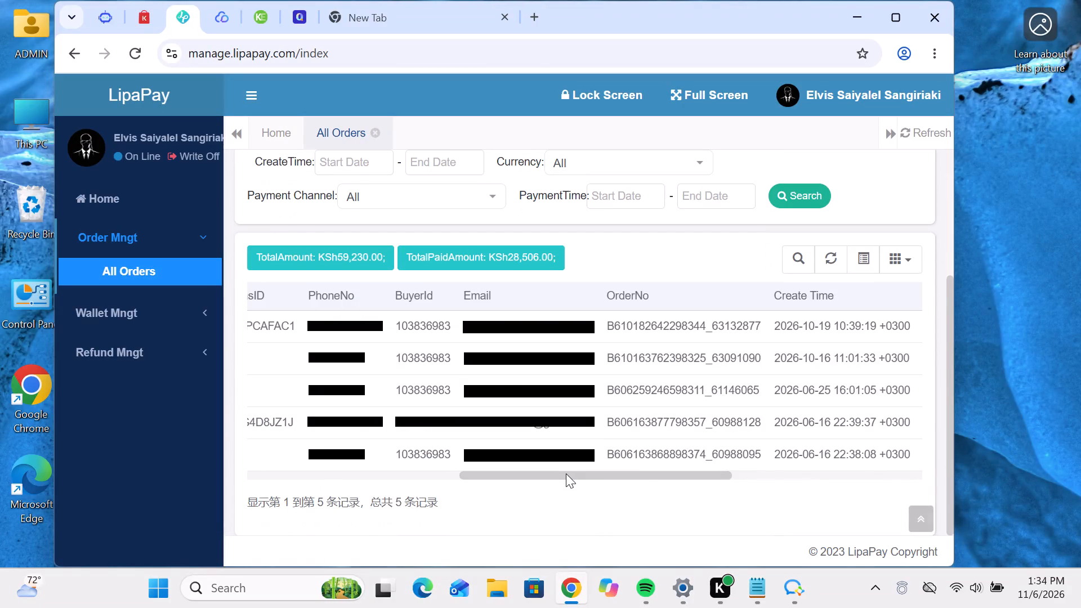
{"action": "left_click_drag", "start_coordinate": [566, 473], "coordinate": [687, 440]}
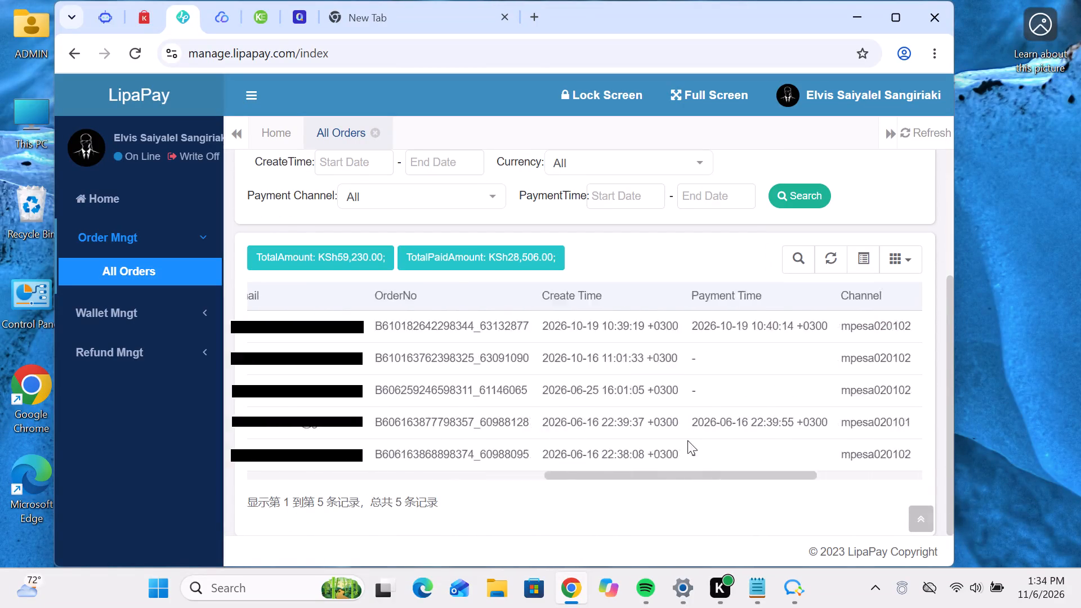
{"action": "left_click_drag", "start_coordinate": [687, 440], "coordinate": [337, 360]}
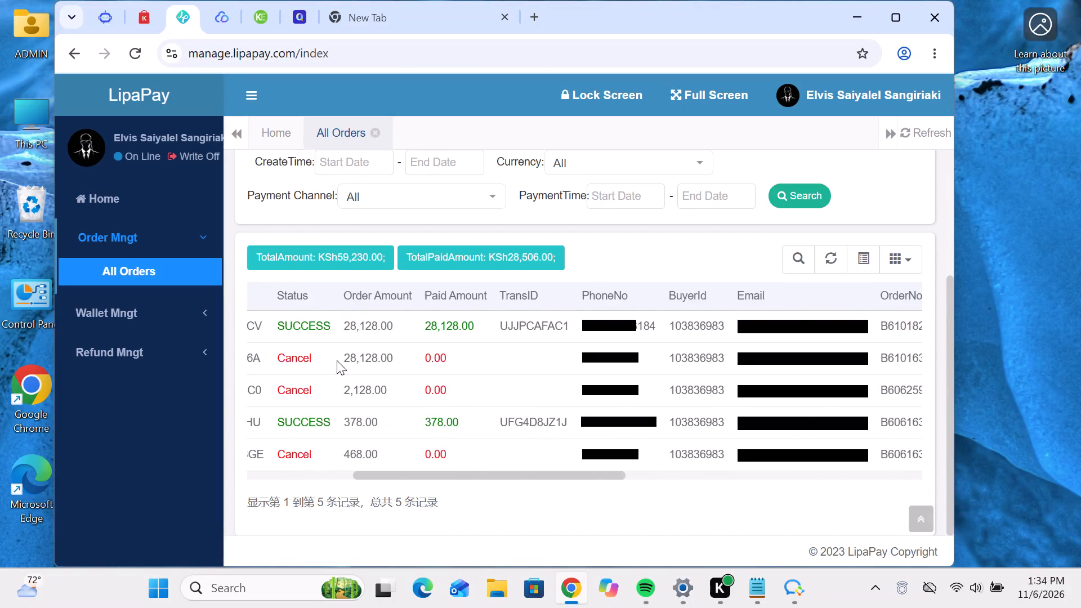
{"action": "left_click_drag", "start_coordinate": [337, 360], "coordinate": [791, 423]}
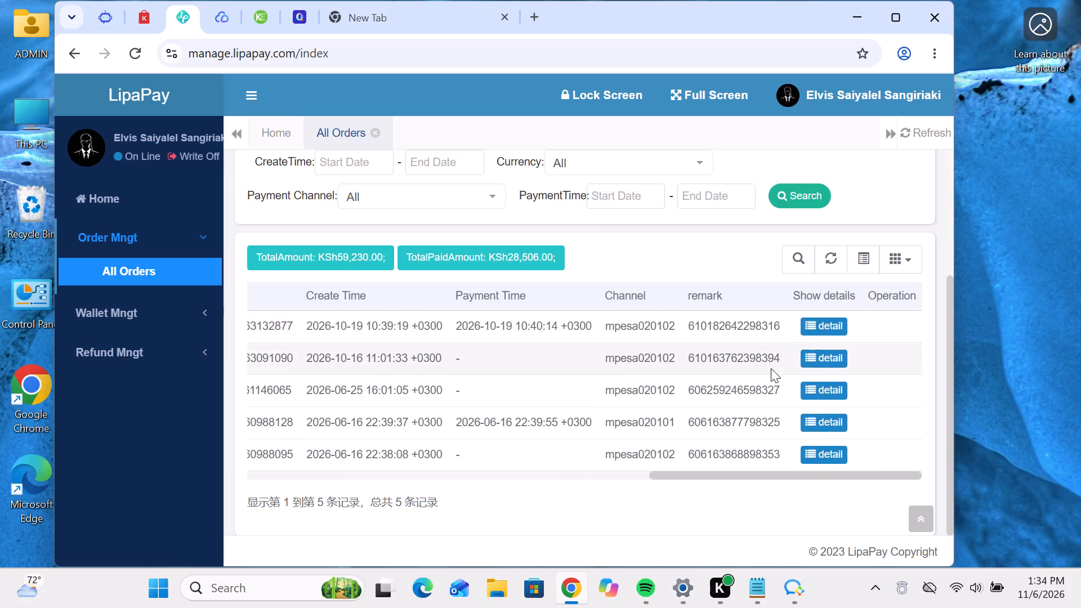
{"action": "triple_click", "coordinate": [732, 320]}
{"action": "right_click", "coordinate": [734, 320]}
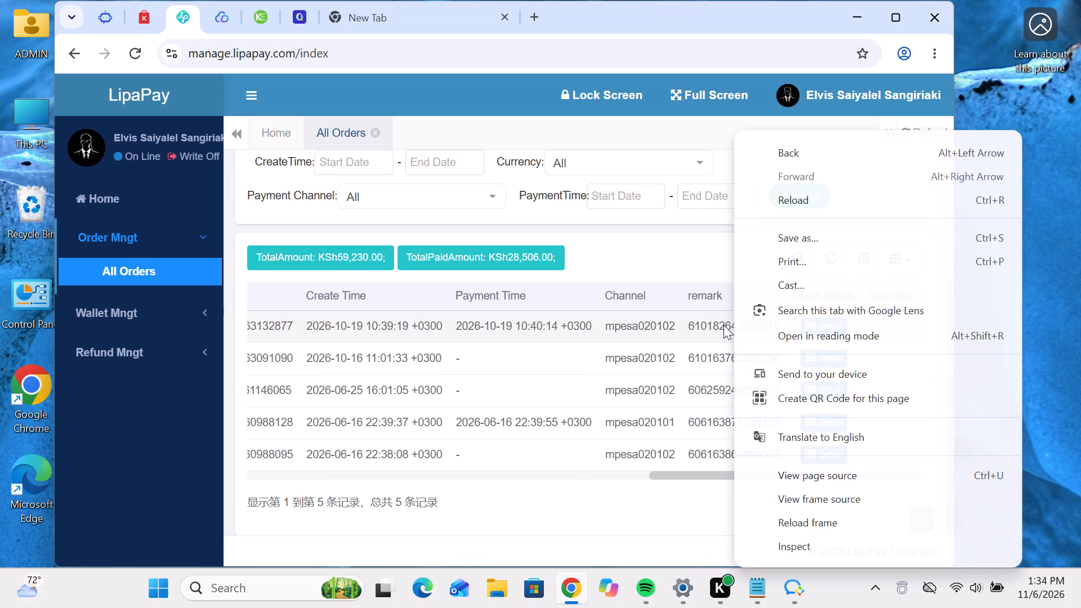
{"action": "triple_click", "coordinate": [723, 325]}
{"action": "right_click", "coordinate": [723, 324]}
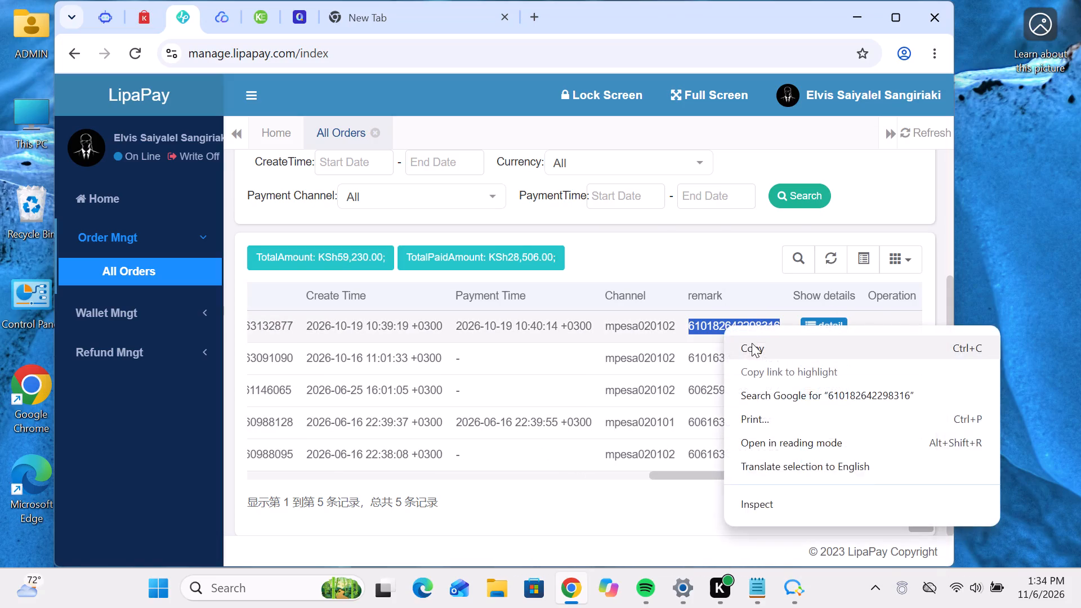
{"action": "left_click", "coordinate": [753, 343]}
{"action": "left_click", "coordinate": [136, 8]}
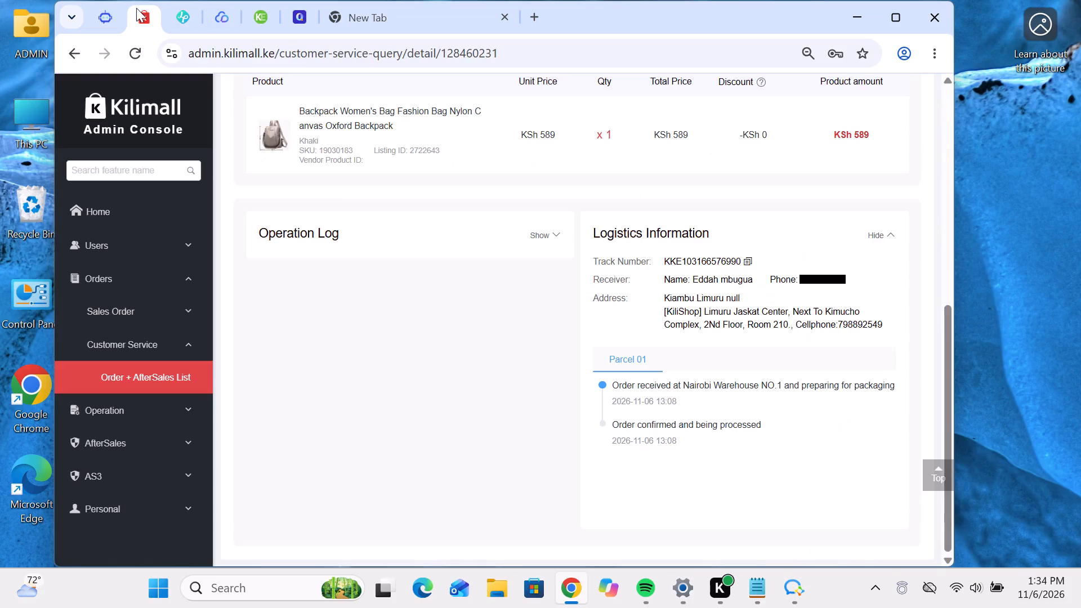
{"action": "scroll", "coordinate": [365, 183], "scroll_direction": "up", "scroll_amount": 11}
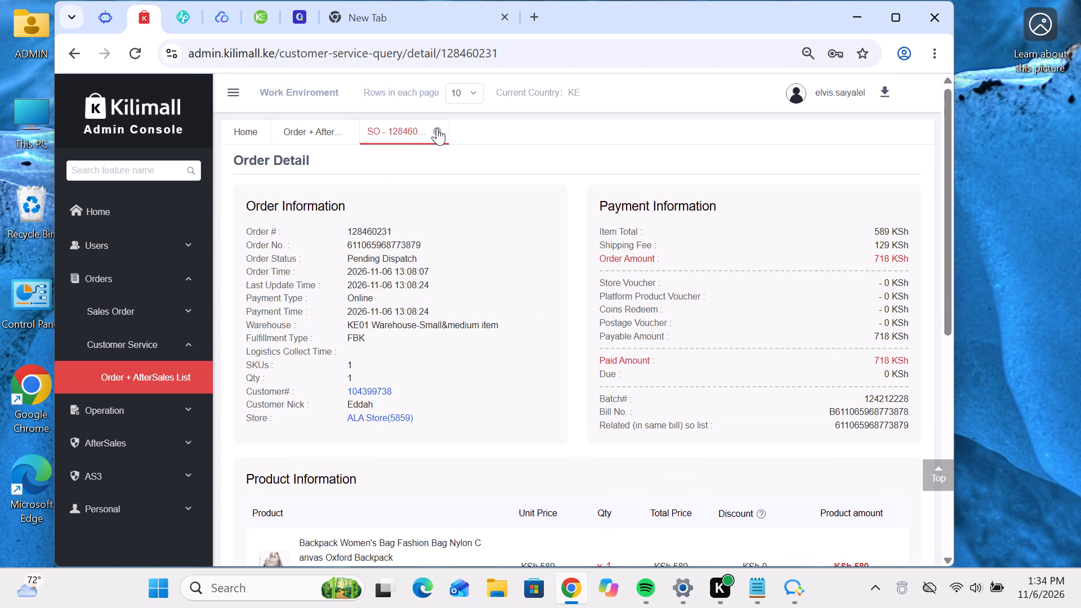
{"action": "left_click", "coordinate": [436, 131]}
{"action": "left_click_drag", "start_coordinate": [637, 198], "coordinate": [364, 236]}
{"action": "key", "text": "BackSpace"}
{"action": "key", "text": "ctrl+v"}
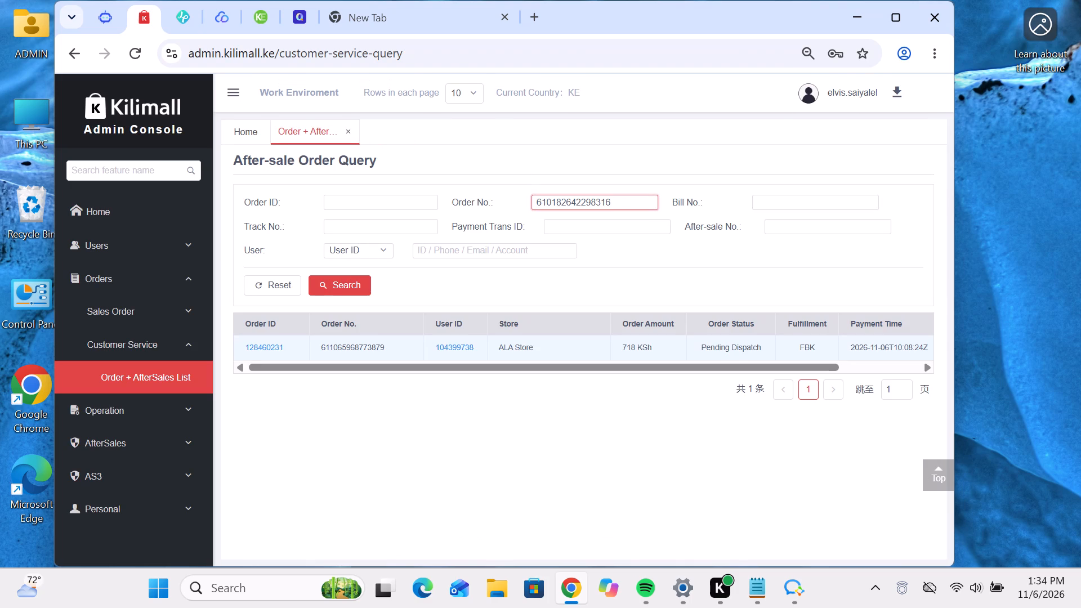
{"action": "left_click", "coordinate": [346, 283]}
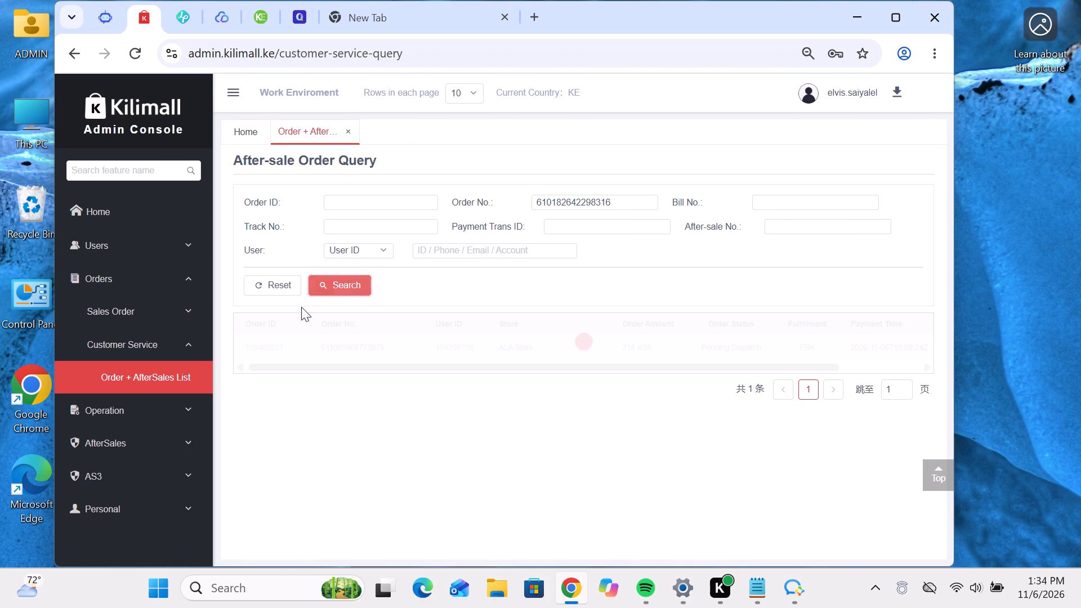
{"action": "left_click", "coordinate": [261, 345]}
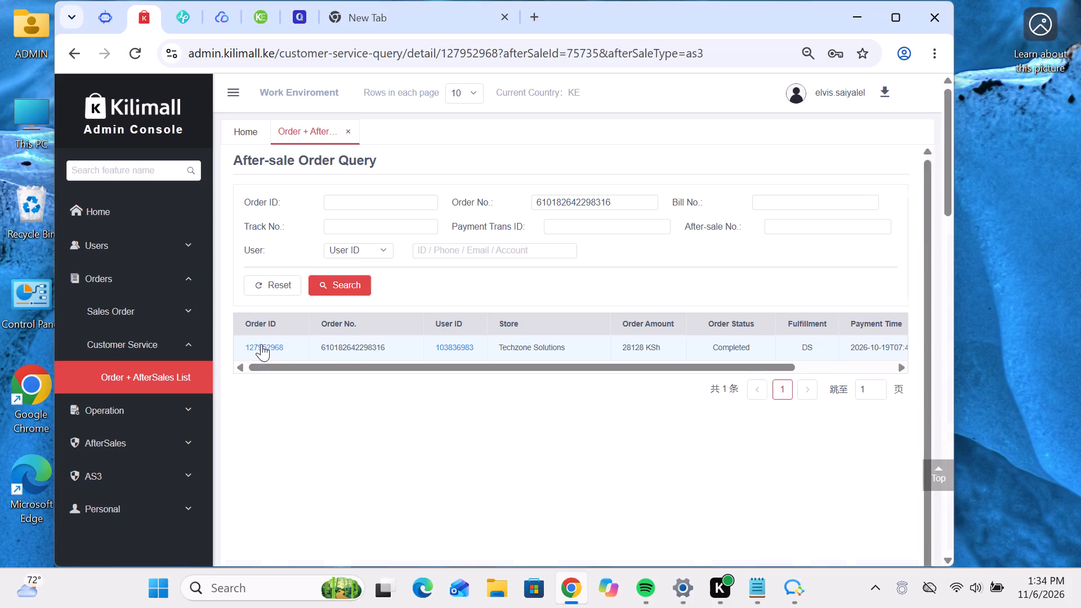
{"action": "scroll", "coordinate": [608, 335], "scroll_direction": "down", "scroll_amount": 7}
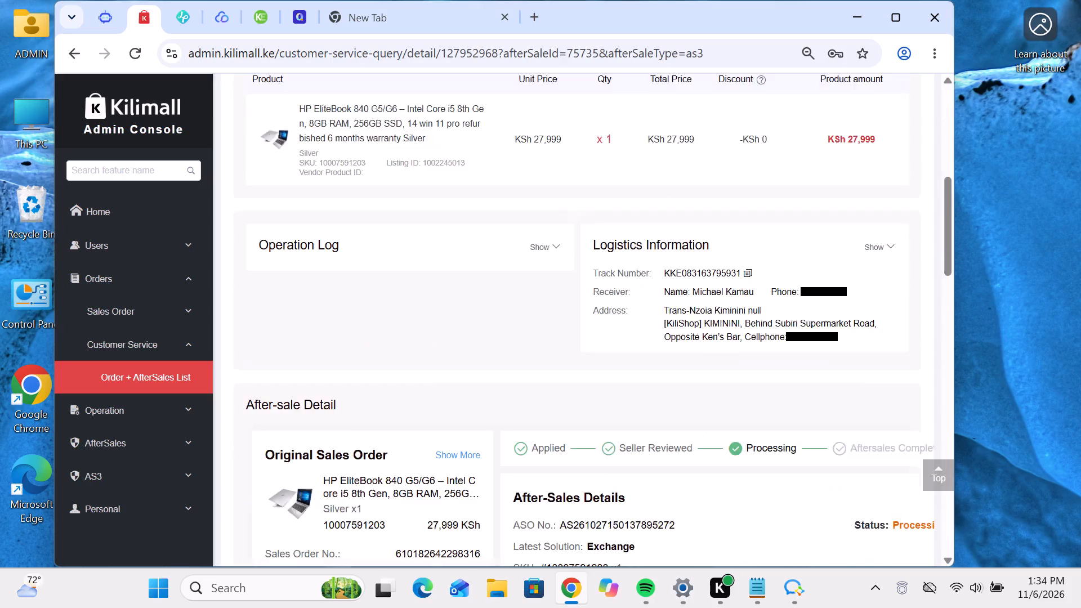
{"action": "scroll", "coordinate": [609, 332], "scroll_direction": "down", "scroll_amount": 6}
{"action": "scroll", "coordinate": [605, 332], "scroll_direction": "up", "scroll_amount": 3}
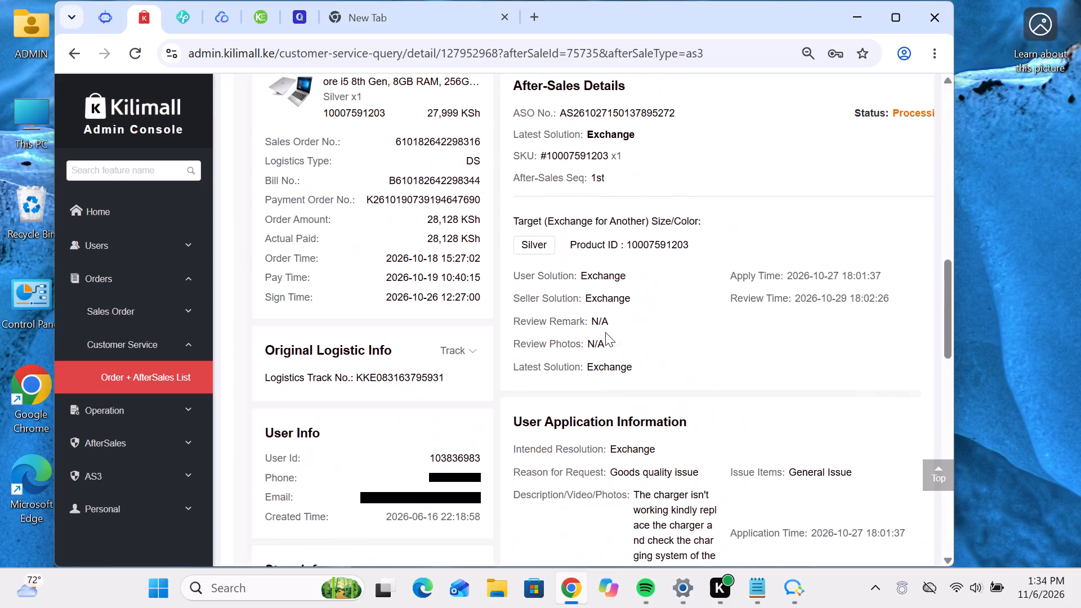
{"action": "scroll", "coordinate": [605, 332], "scroll_direction": "down", "scroll_amount": 14}
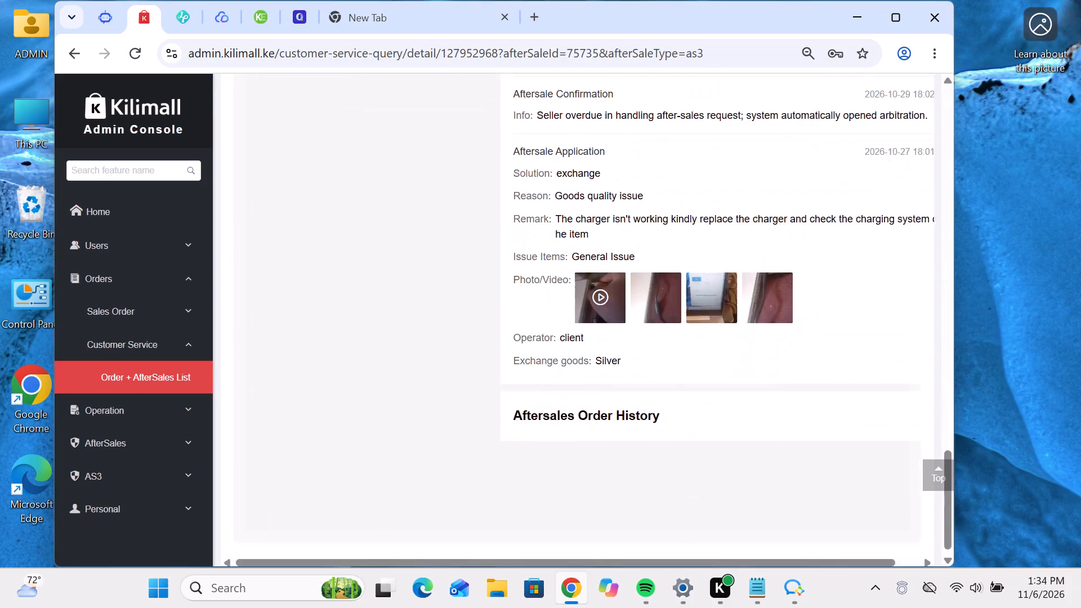
{"action": "scroll", "coordinate": [605, 331], "scroll_direction": "up", "scroll_amount": 10}
{"action": "scroll", "coordinate": [605, 331], "scroll_direction": "down", "scroll_amount": 4}
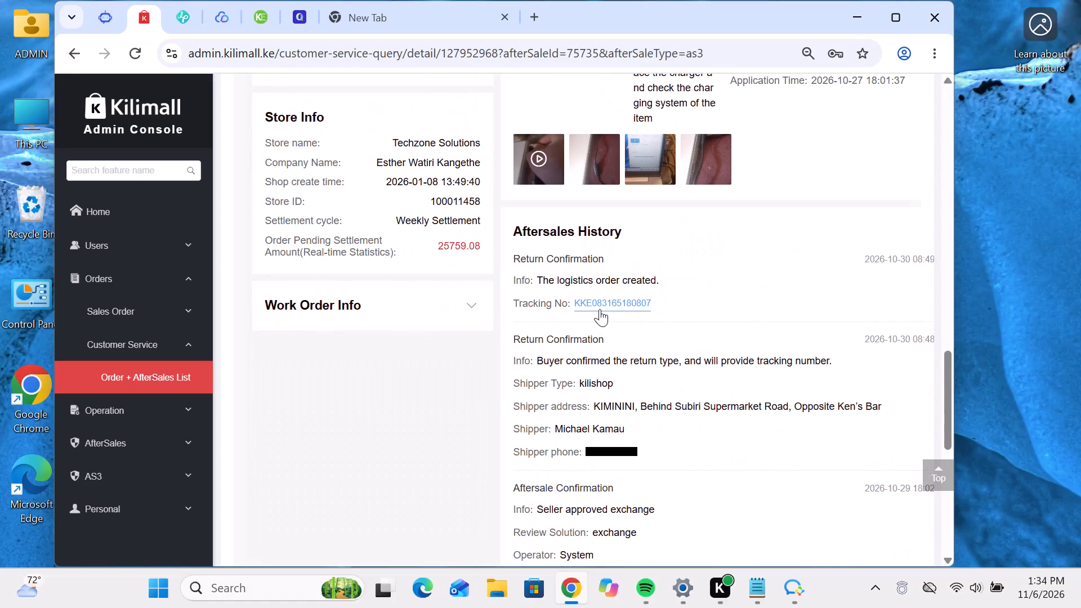
{"action": "left_click", "coordinate": [604, 301]}
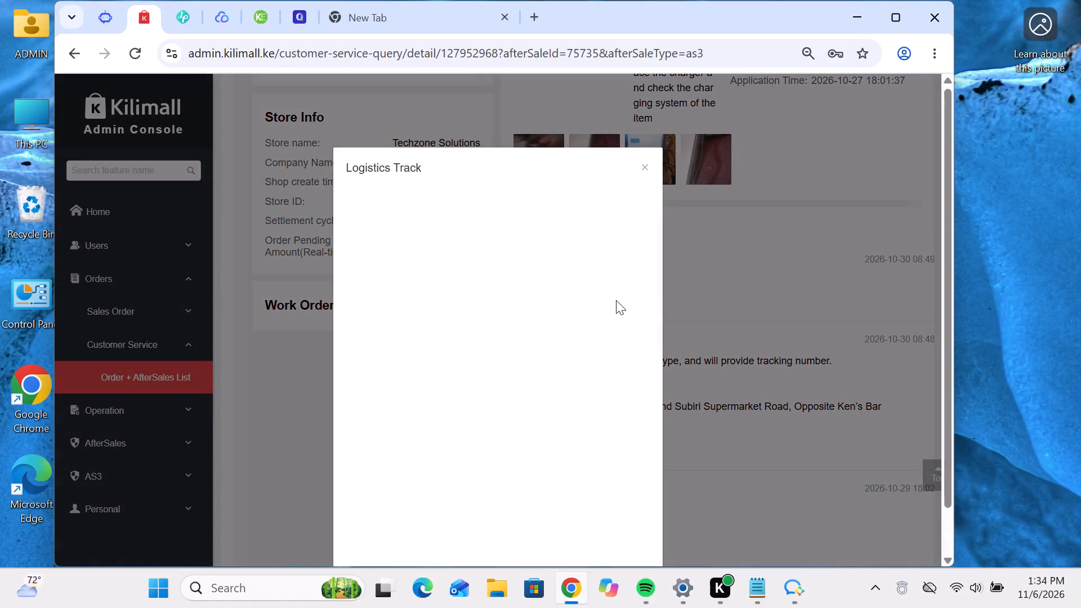
{"action": "scroll", "coordinate": [521, 261], "scroll_direction": "down", "scroll_amount": 3}
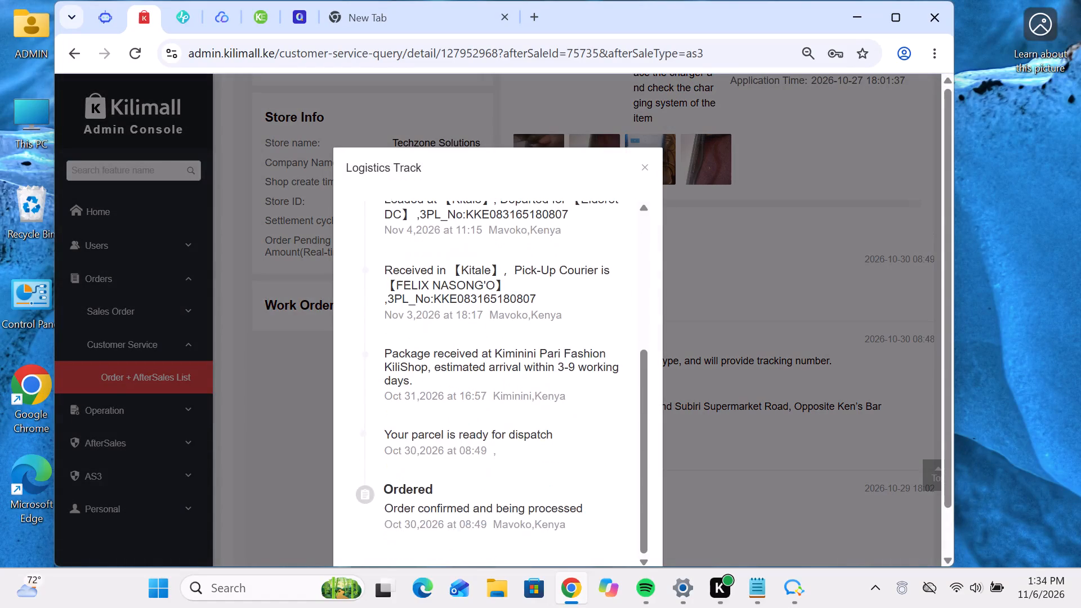
{"action": "scroll", "coordinate": [522, 266], "scroll_direction": "up", "scroll_amount": 2}
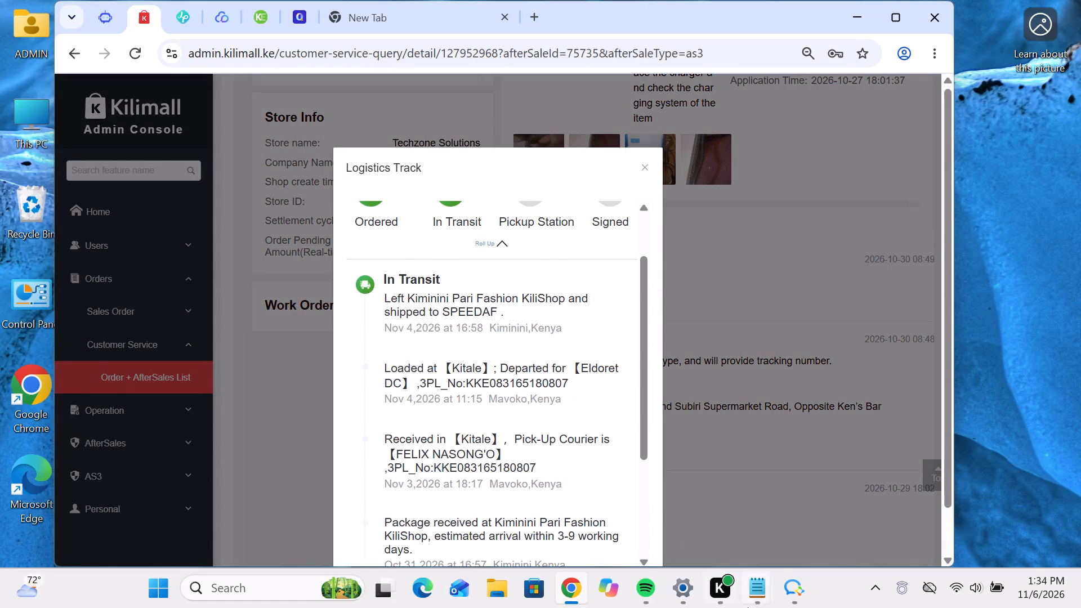
Capture the Logistics Track window with WeCom's screenshot tool at about 677 × 895 px, save it as an image, and return to Chrome.
{"action": "left_click", "coordinate": [756, 582]}
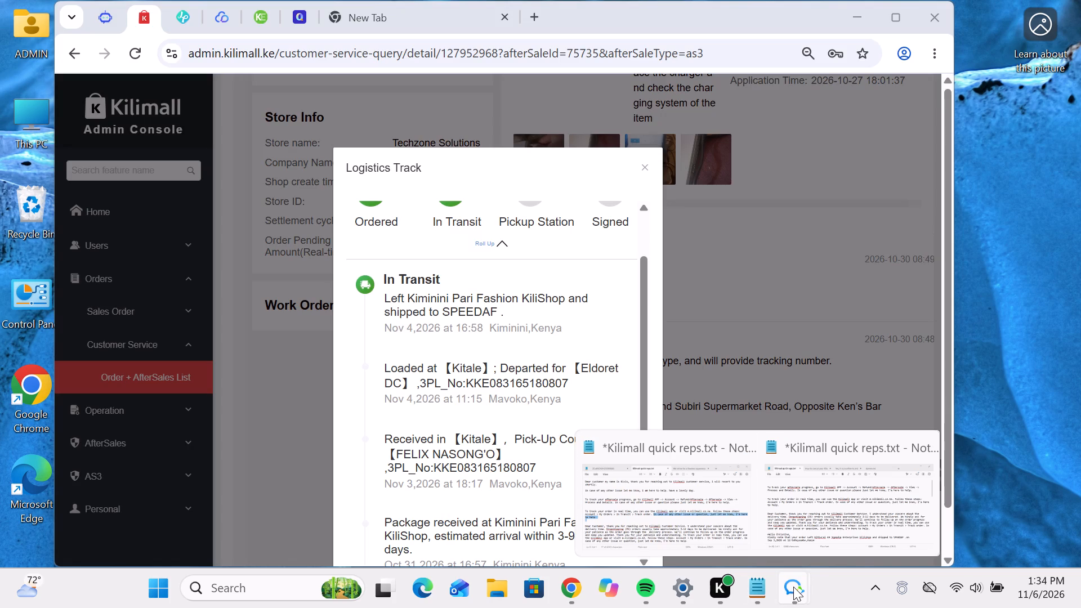
{"action": "left_click", "coordinate": [793, 587]}
{"action": "left_click", "coordinate": [807, 524]}
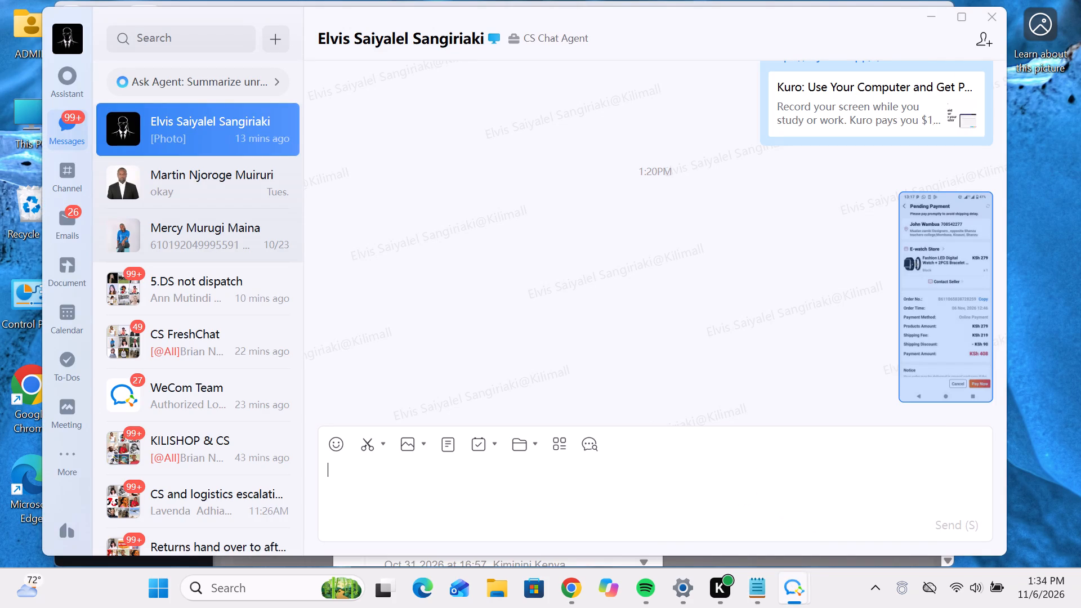
{"action": "left_click", "coordinate": [379, 449]}
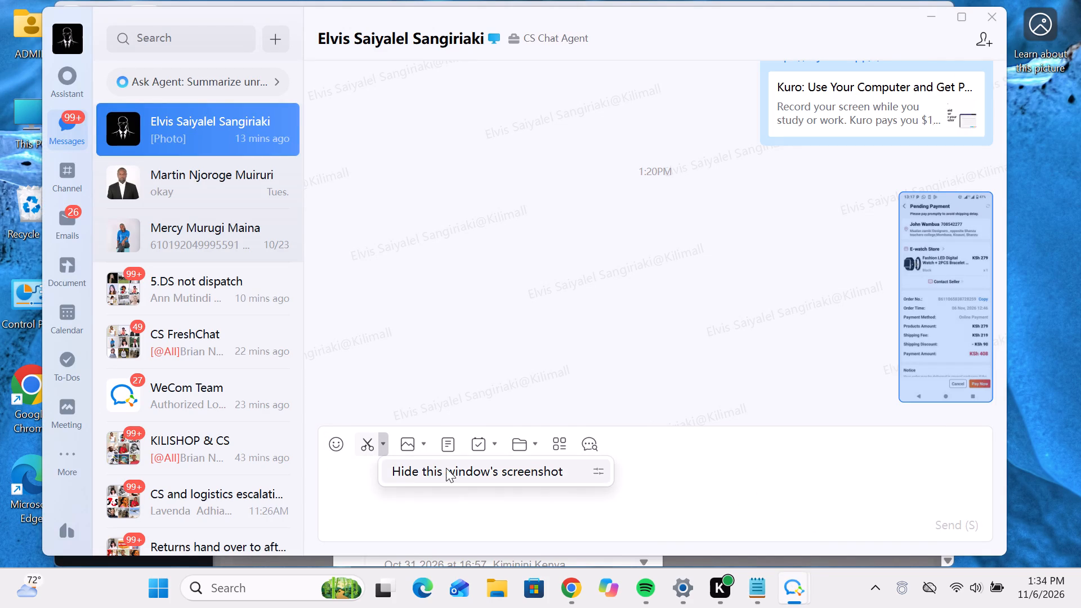
{"action": "left_click", "coordinate": [448, 468]}
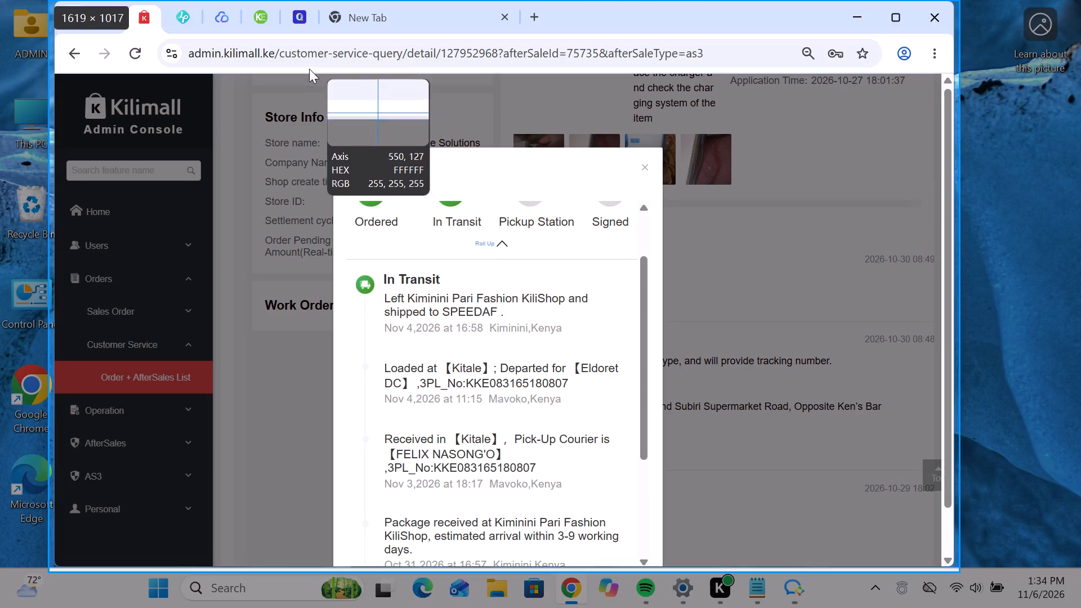
{"action": "left_click_drag", "start_coordinate": [309, 67], "coordinate": [709, 571]}
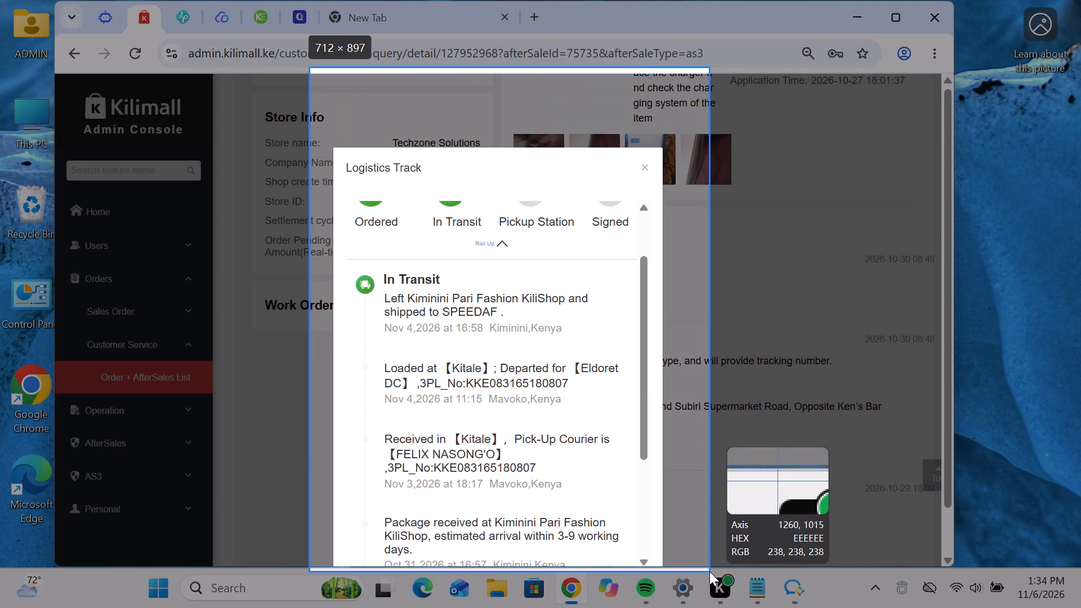
{"action": "left_click_drag", "start_coordinate": [709, 571], "coordinate": [690, 571]}
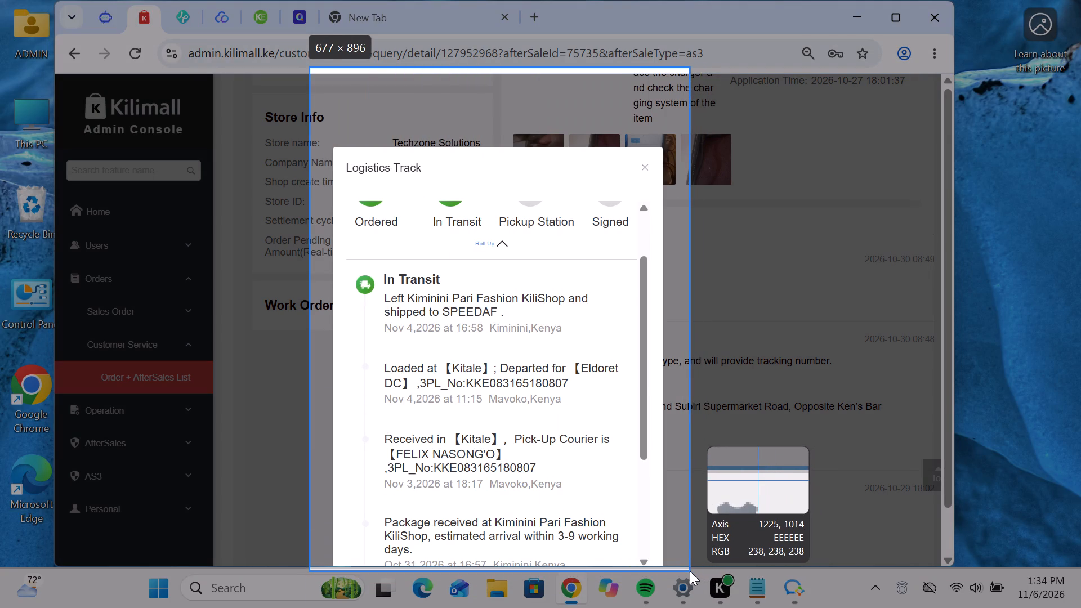
{"action": "left_click_drag", "start_coordinate": [690, 571], "coordinate": [690, 570]}
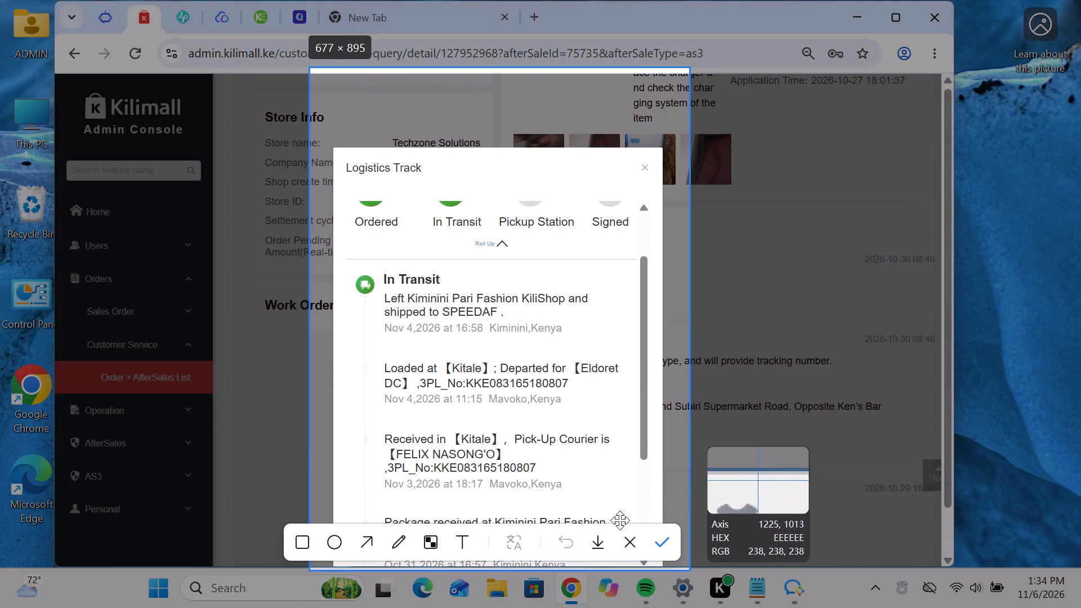
{"action": "left_click", "coordinate": [597, 536]}
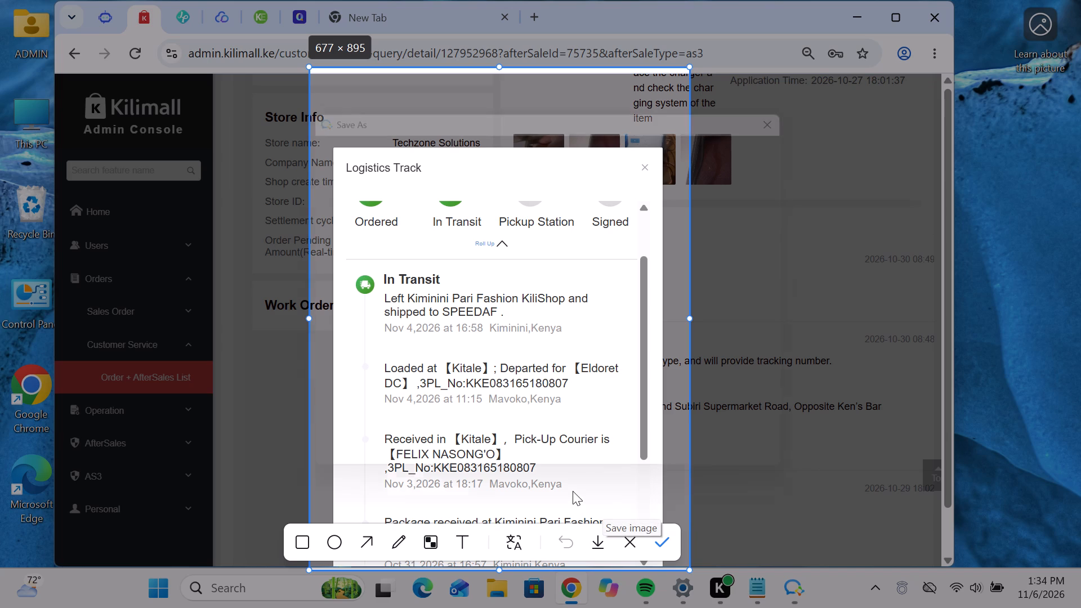
{"action": "left_click", "coordinate": [669, 471]}
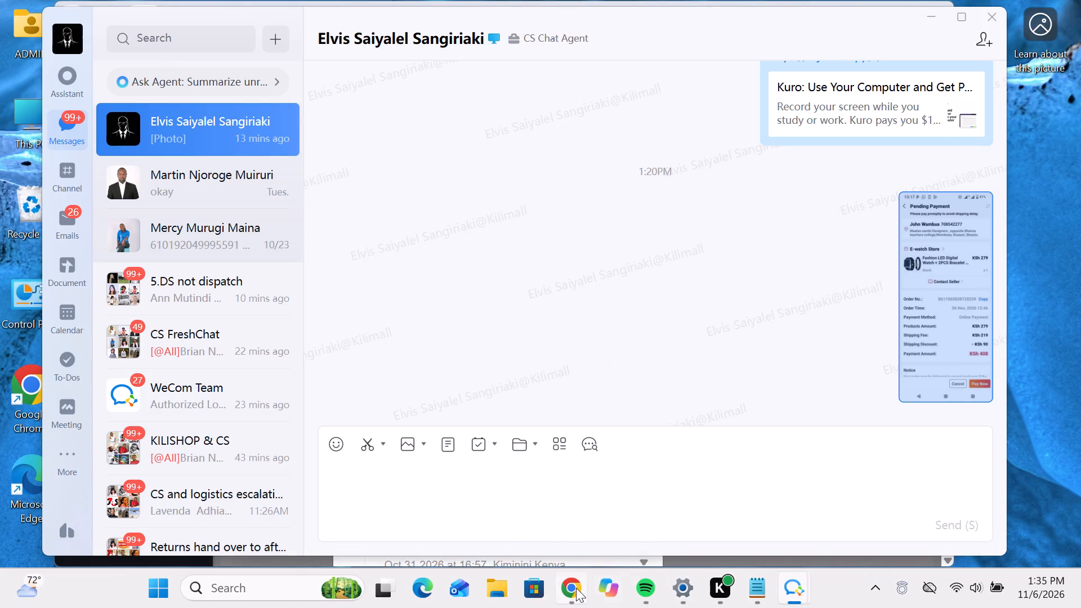
{"action": "left_click", "coordinate": [565, 585]}
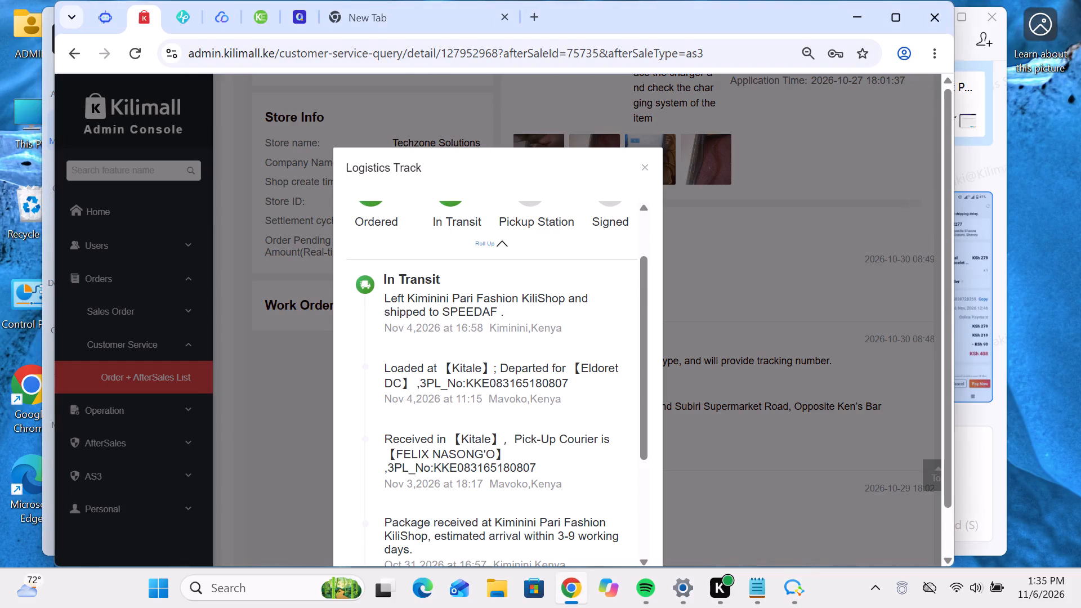
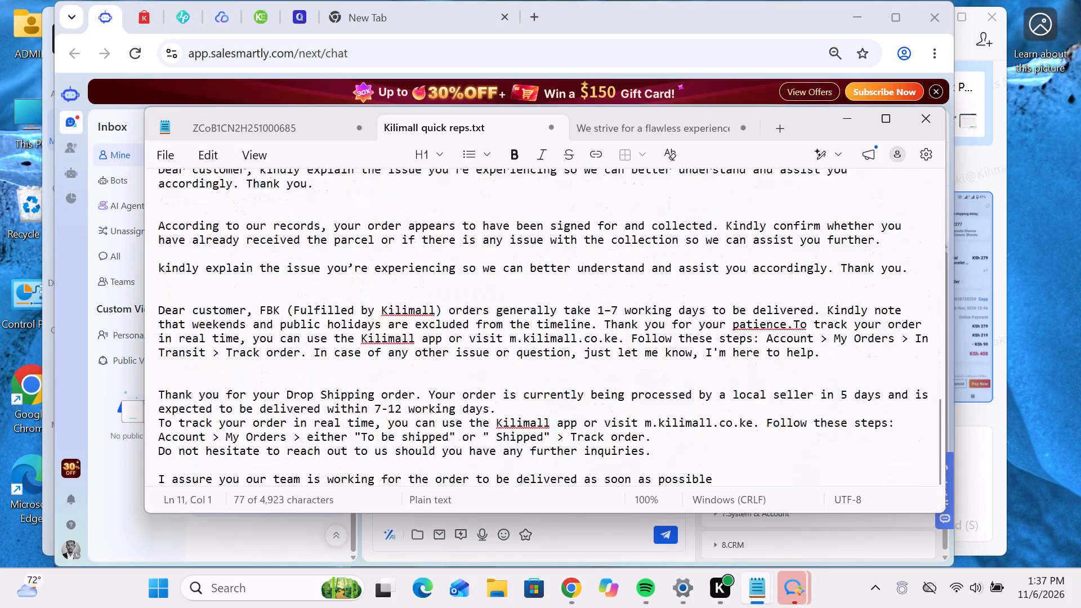
In Kilimall quick reps.txt, copy the return reply passage from "assign it to one of our couriers" through "Order in question:".
{"action": "scroll", "coordinate": [474, 379], "scroll_direction": "down", "scroll_amount": 17}
{"action": "scroll", "coordinate": [518, 433], "scroll_direction": "up", "scroll_amount": 5}
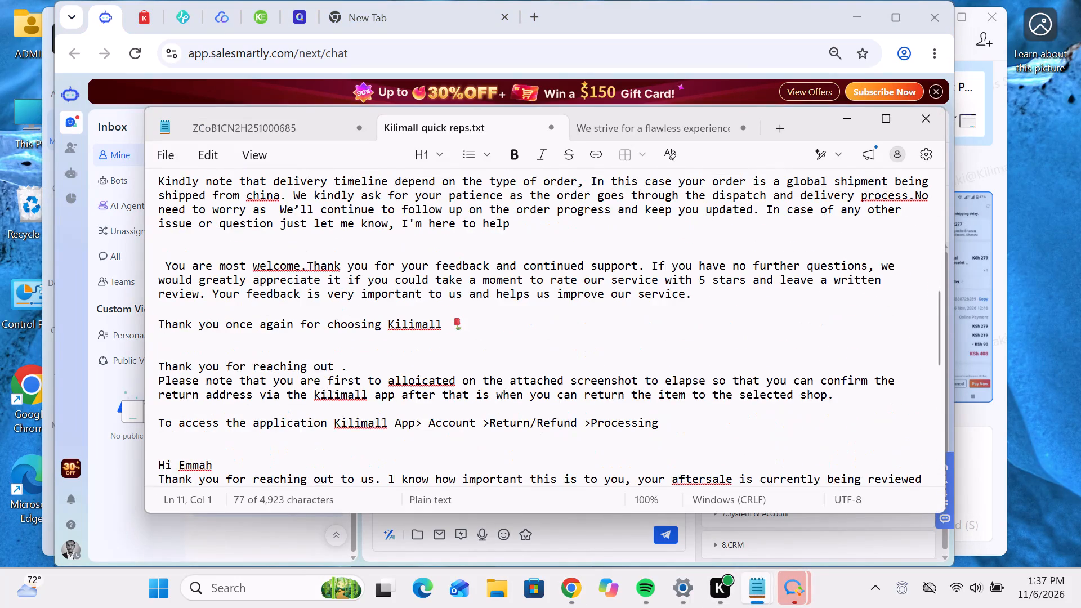
{"action": "scroll", "coordinate": [492, 418], "scroll_direction": "down", "scroll_amount": 3}
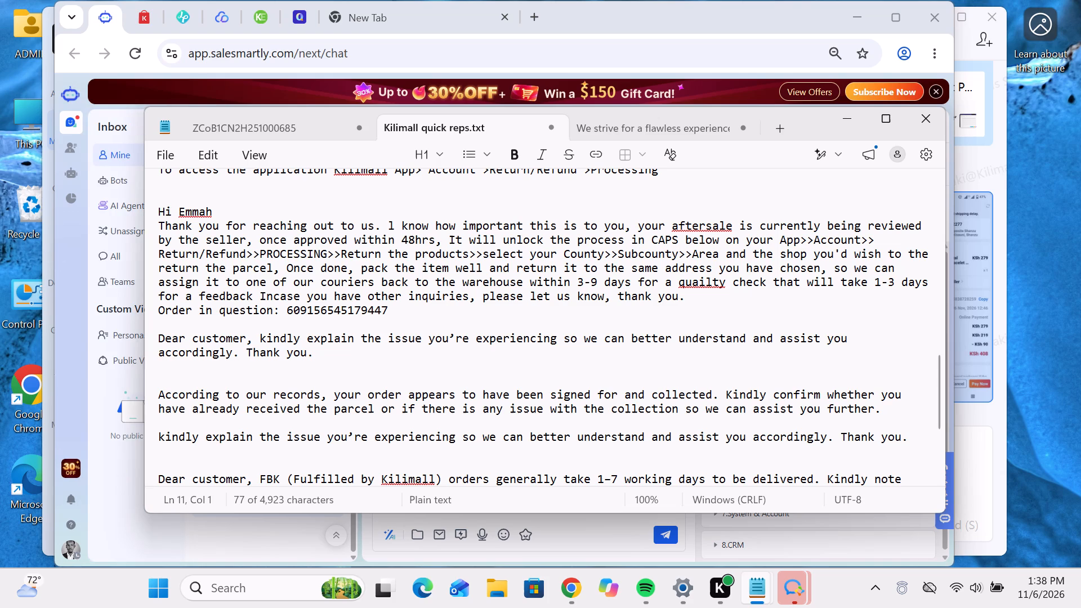
{"action": "left_click_drag", "start_coordinate": [158, 282], "coordinate": [273, 314]}
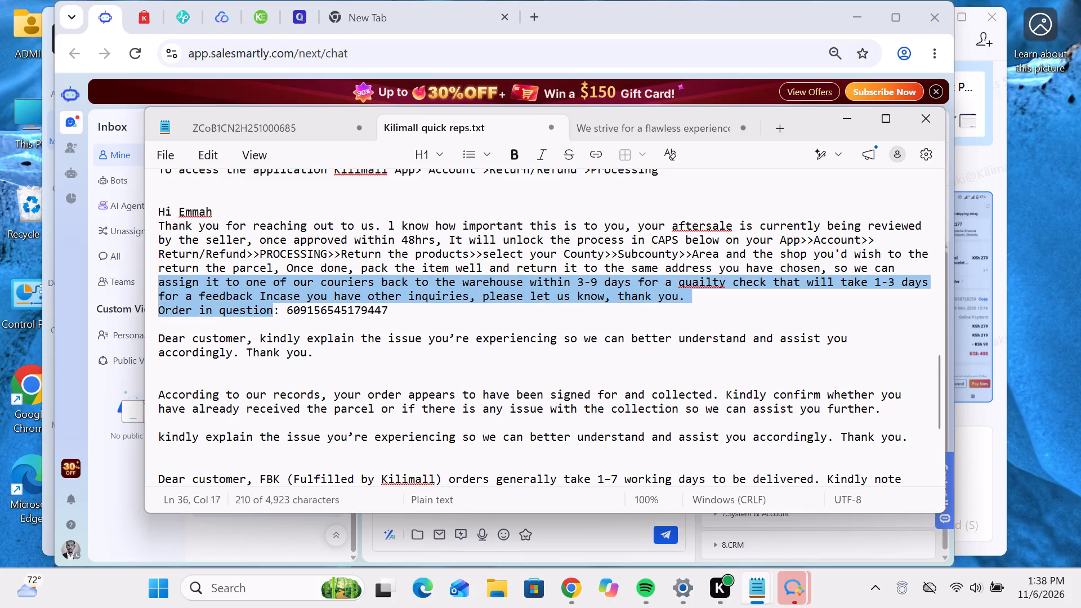
{"action": "left_click_drag", "start_coordinate": [273, 314], "coordinate": [279, 313]}
{"action": "left_click_drag", "start_coordinate": [279, 313], "coordinate": [282, 313]}
{"action": "right_click", "coordinate": [260, 301]}
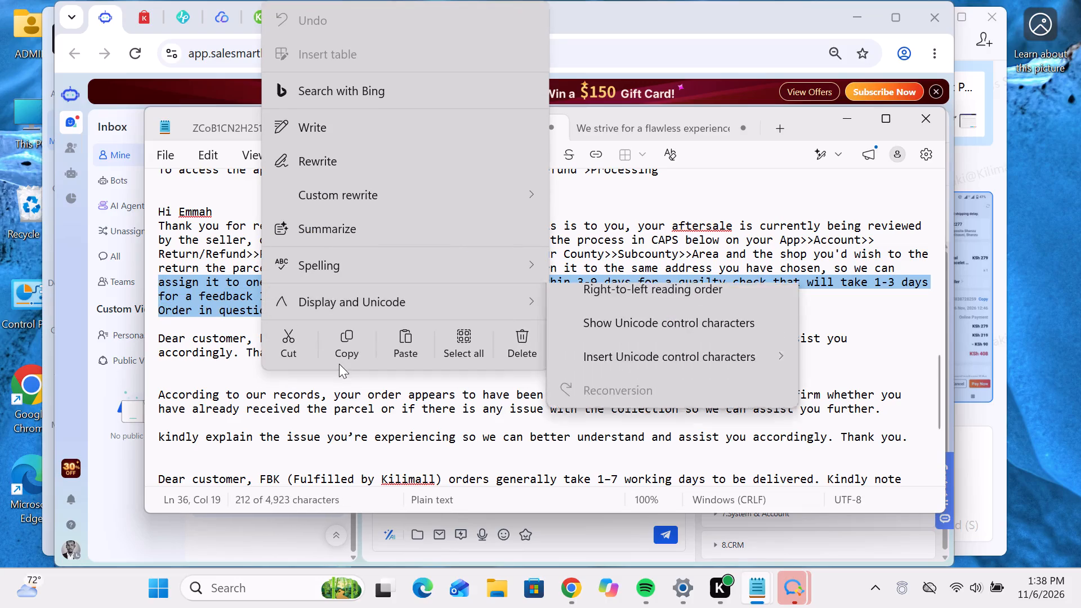
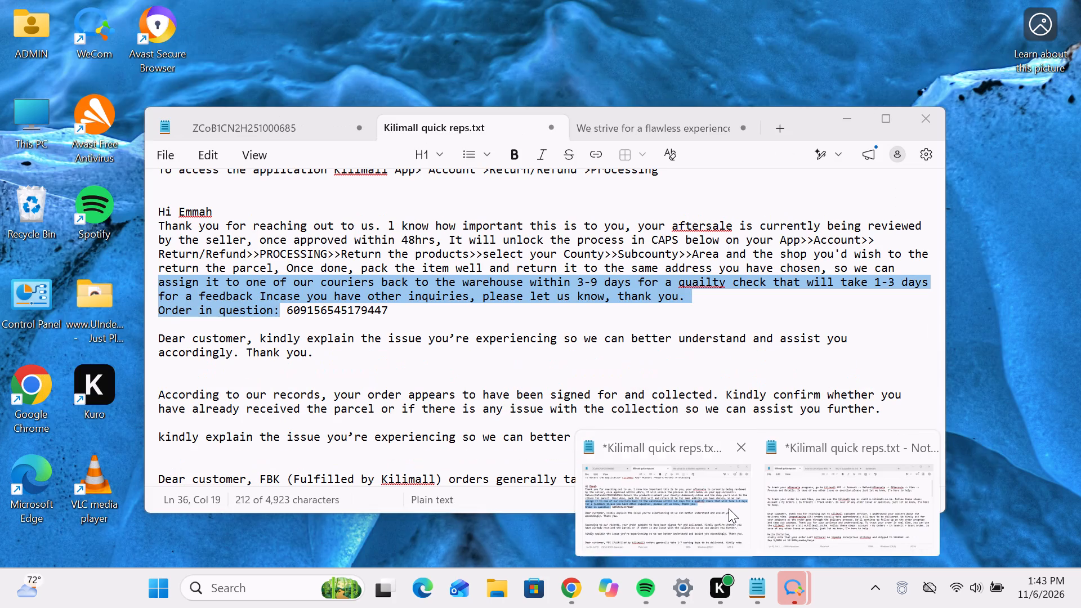
Copy the opening greeting, from "Dear customer my name is" through "I will revert to you shortly.", and minimize that Kilimall quick reps.txt window.
{"action": "scroll", "coordinate": [412, 313], "scroll_direction": "up", "scroll_amount": 20}
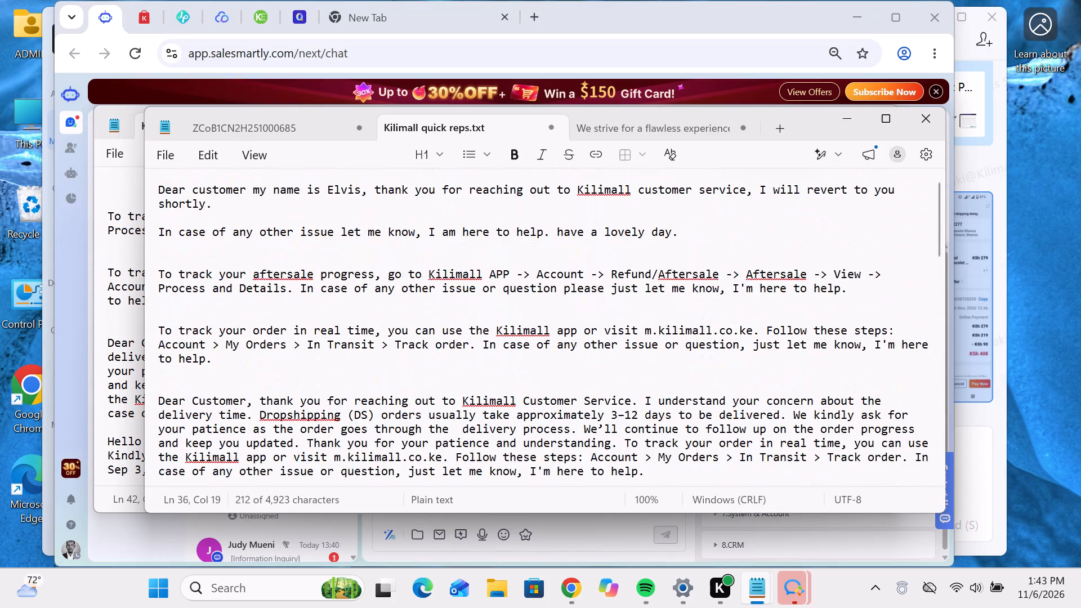
{"action": "left_click_drag", "start_coordinate": [237, 205], "coordinate": [147, 182]}
{"action": "right_click", "coordinate": [171, 184]}
{"action": "left_click", "coordinate": [256, 216]}
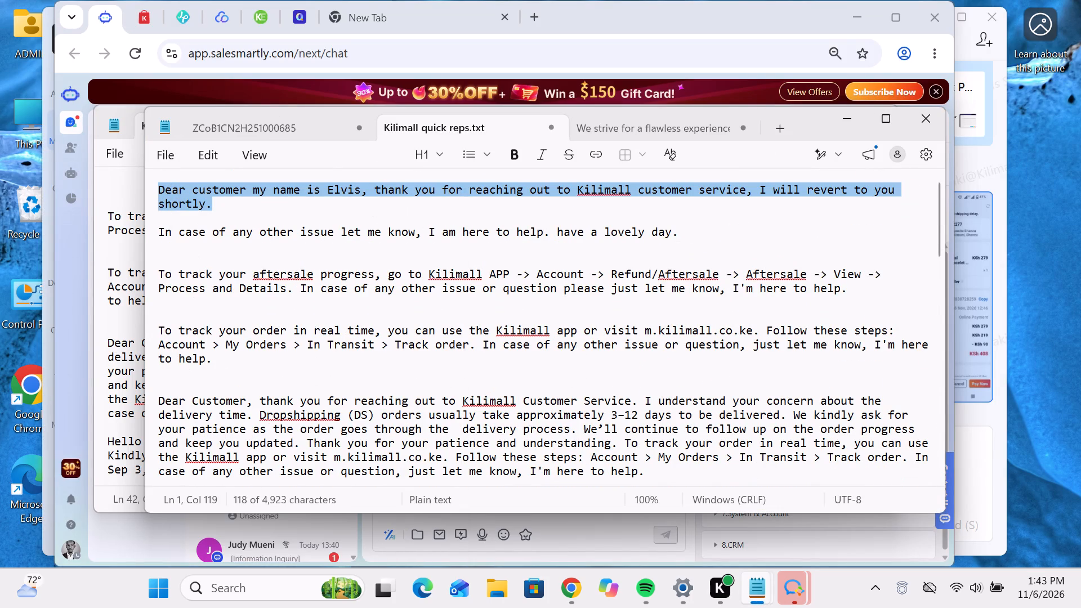
{"action": "left_click", "coordinate": [845, 121]}
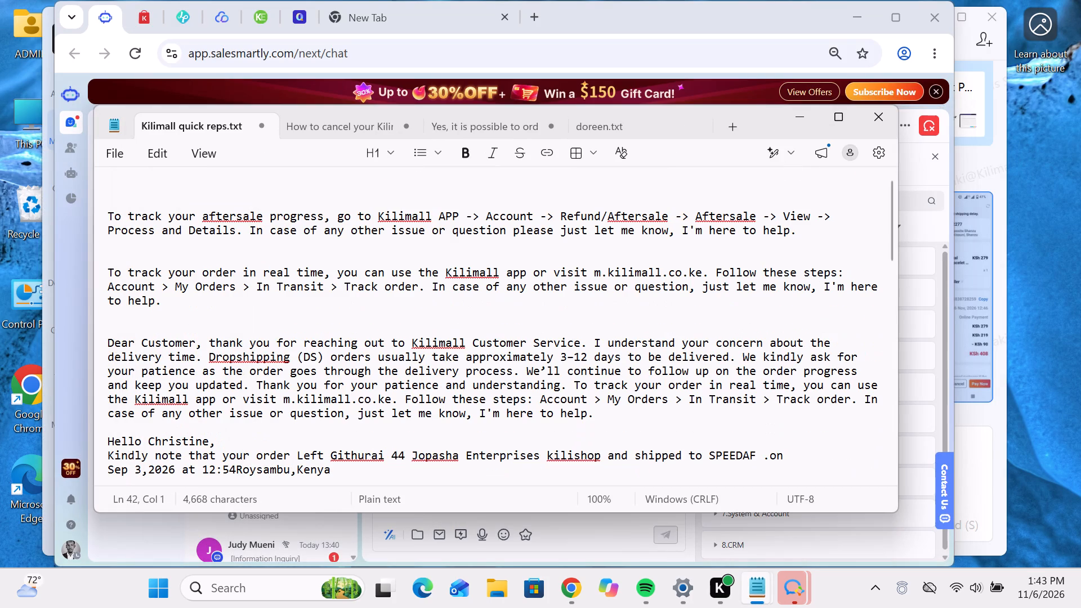
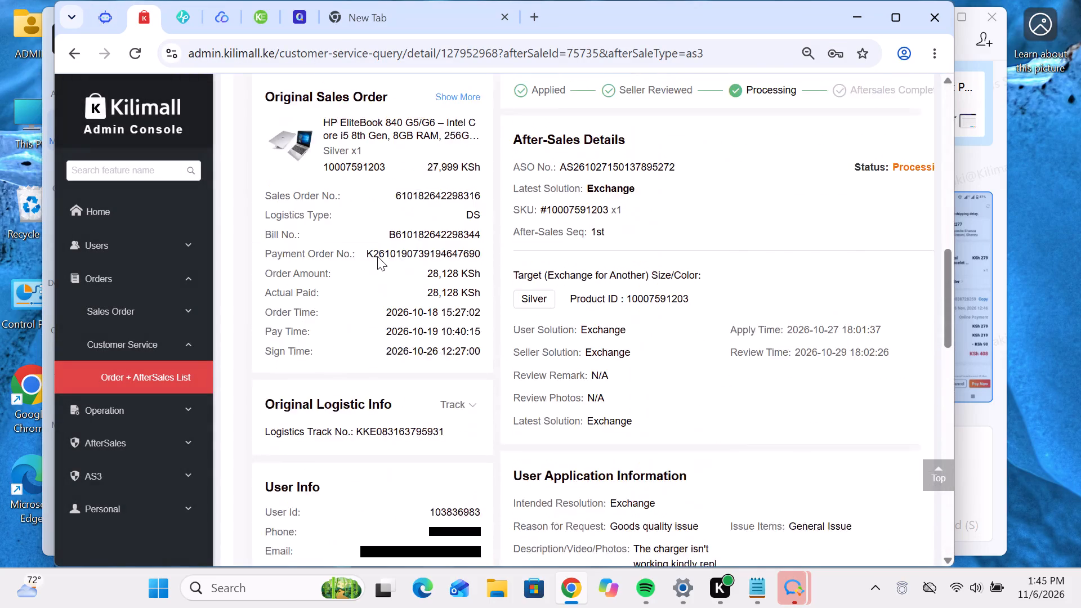
{"action": "scroll", "coordinate": [377, 256], "scroll_direction": "up", "scroll_amount": 13}
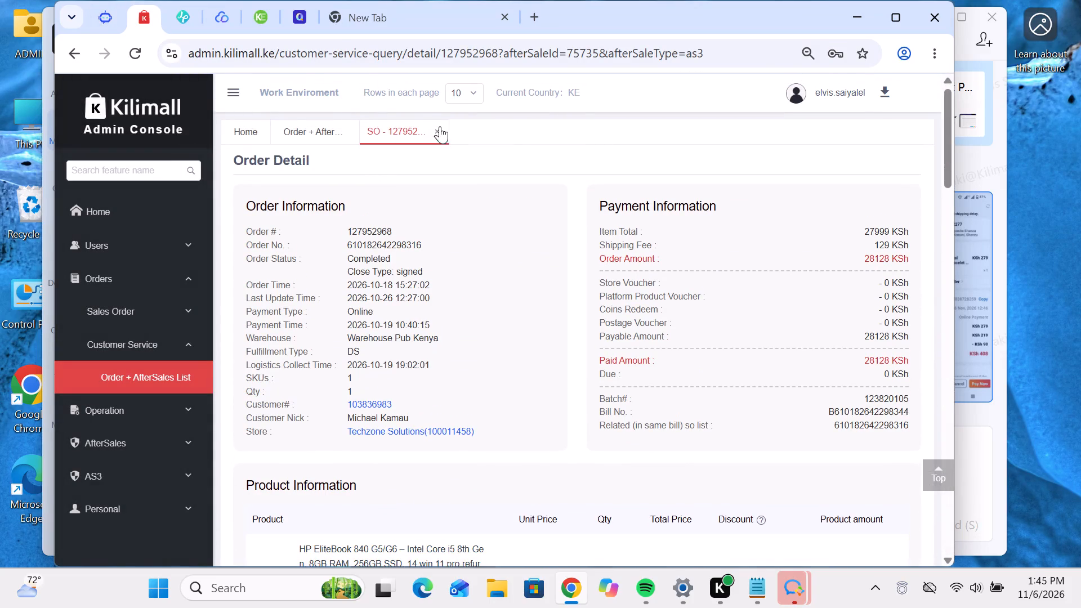
{"action": "left_click", "coordinate": [436, 131]}
{"action": "left_click_drag", "start_coordinate": [641, 198], "coordinate": [529, 218]}
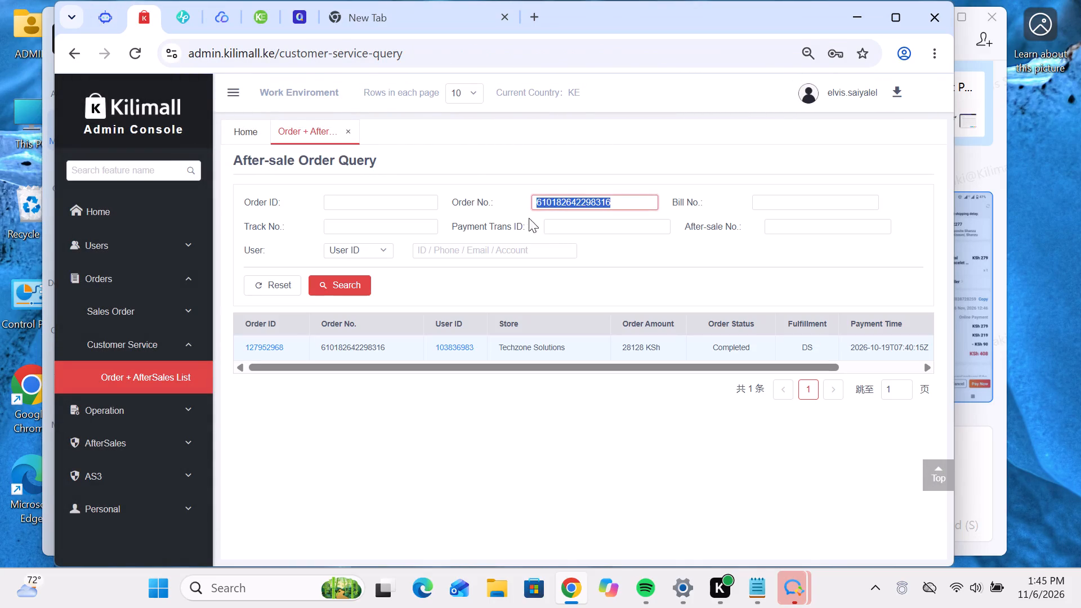
{"action": "left_click_drag", "start_coordinate": [529, 218], "coordinate": [513, 221]}
{"action": "key", "text": "BackSpace"}
{"action": "key", "text": "ctrl+v"}
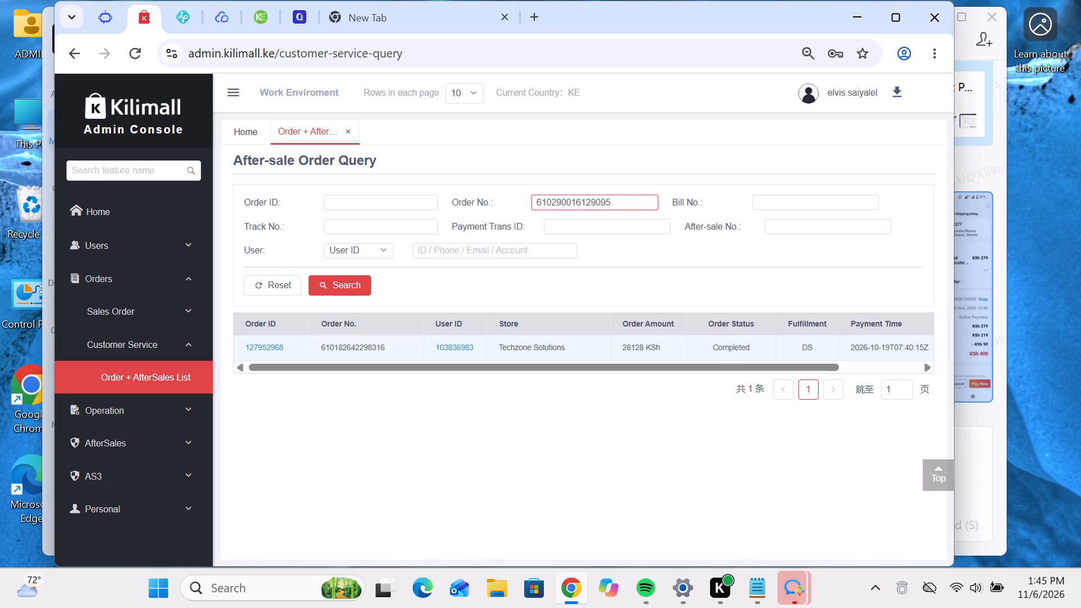
{"action": "left_click", "coordinate": [354, 281]}
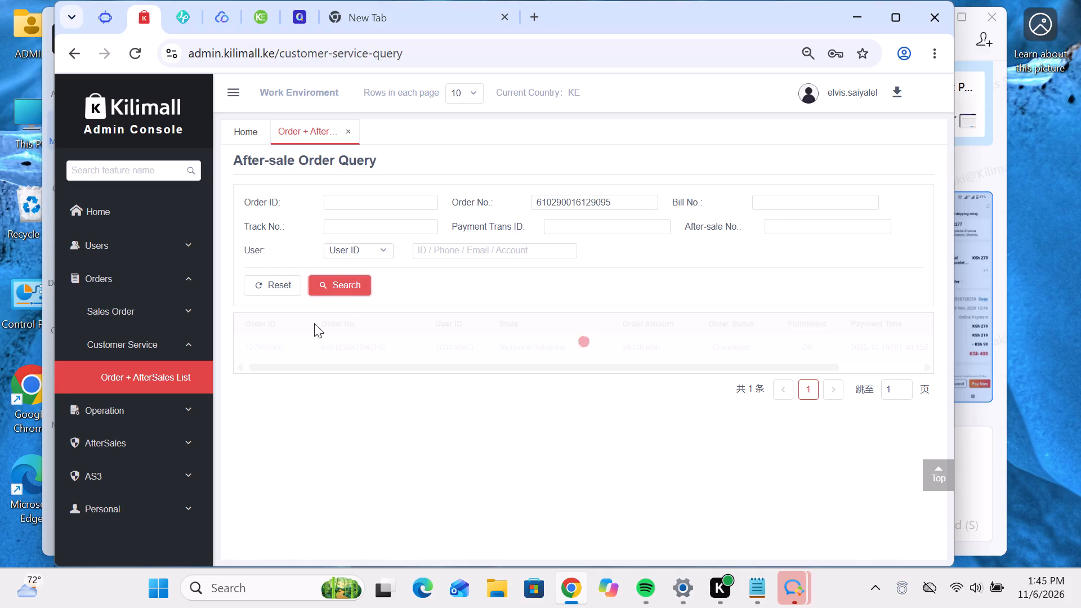
{"action": "left_click", "coordinate": [272, 346]}
{"action": "scroll", "coordinate": [431, 350], "scroll_direction": "down", "scroll_amount": 12}
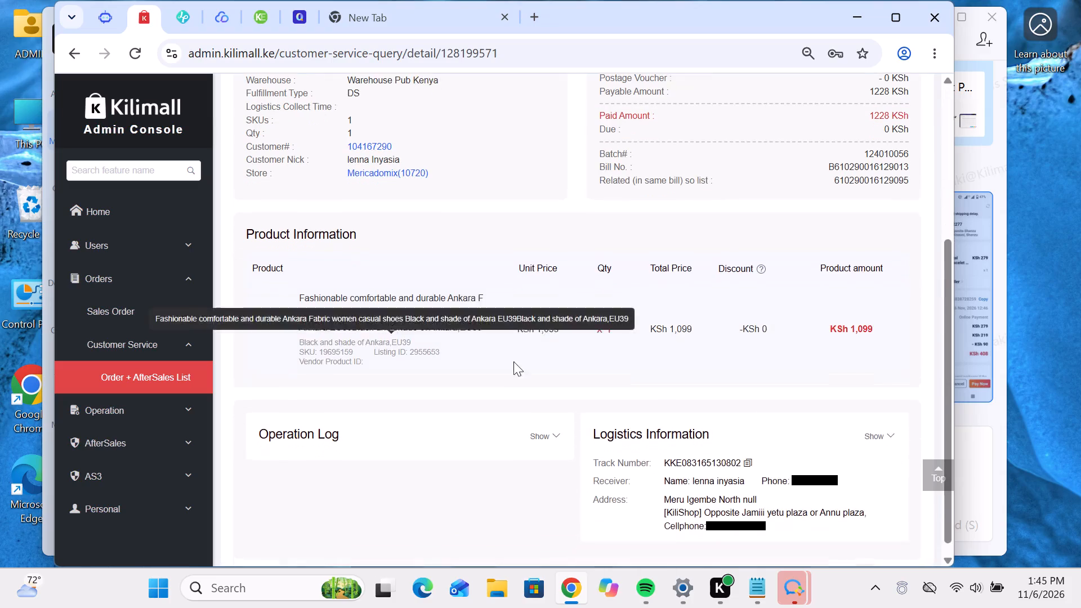
{"action": "scroll", "coordinate": [513, 361], "scroll_direction": "down", "scroll_amount": 4}
{"action": "left_click", "coordinate": [871, 422]}
{"action": "scroll", "coordinate": [866, 423], "scroll_direction": "down", "scroll_amount": 6}
{"action": "scroll", "coordinate": [840, 427], "scroll_direction": "up", "scroll_amount": 5}
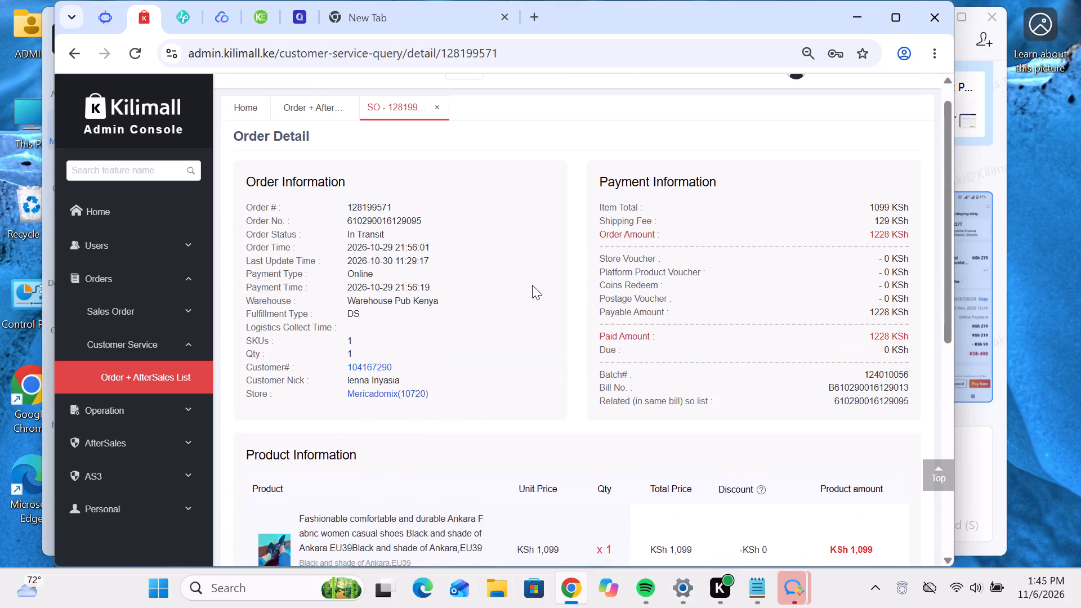
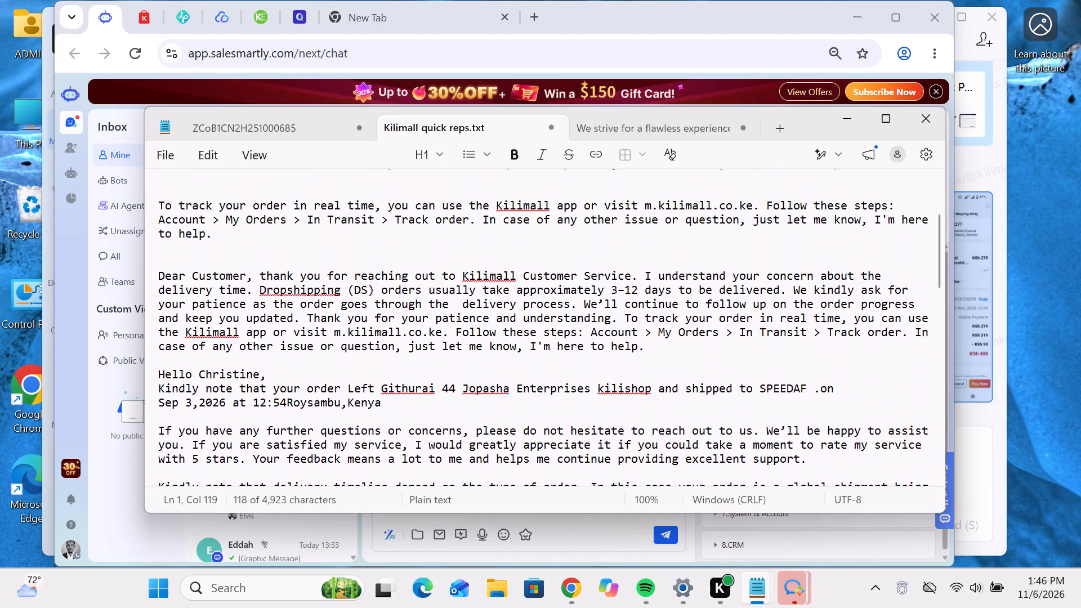
Copy the quick reply running from "Thank you for your Drop Shipping order" to "should you have any further inquiries" in Kilimall quick reps.txt.
{"action": "scroll", "coordinate": [513, 383], "scroll_direction": "down", "scroll_amount": 19}
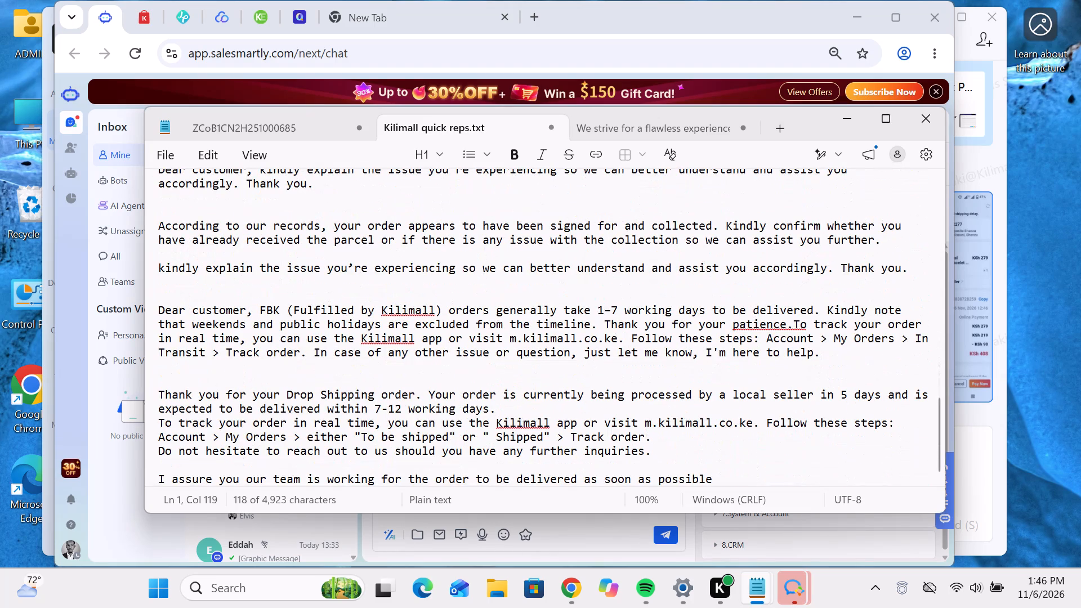
{"action": "left_click_drag", "start_coordinate": [663, 453], "coordinate": [147, 386]}
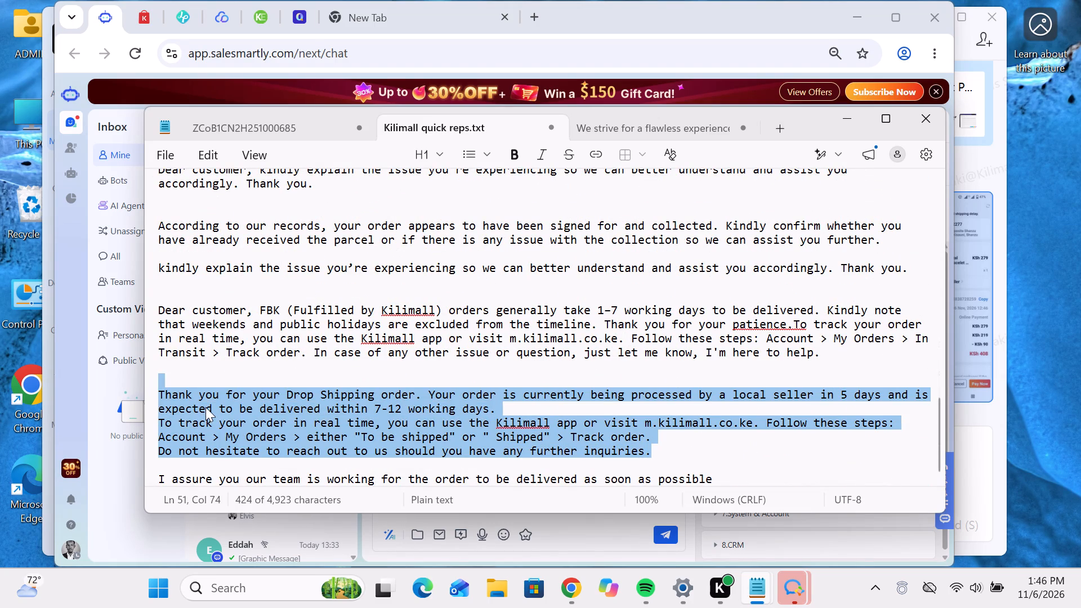
{"action": "right_click", "coordinate": [206, 407]}
{"action": "left_click", "coordinate": [309, 373]}
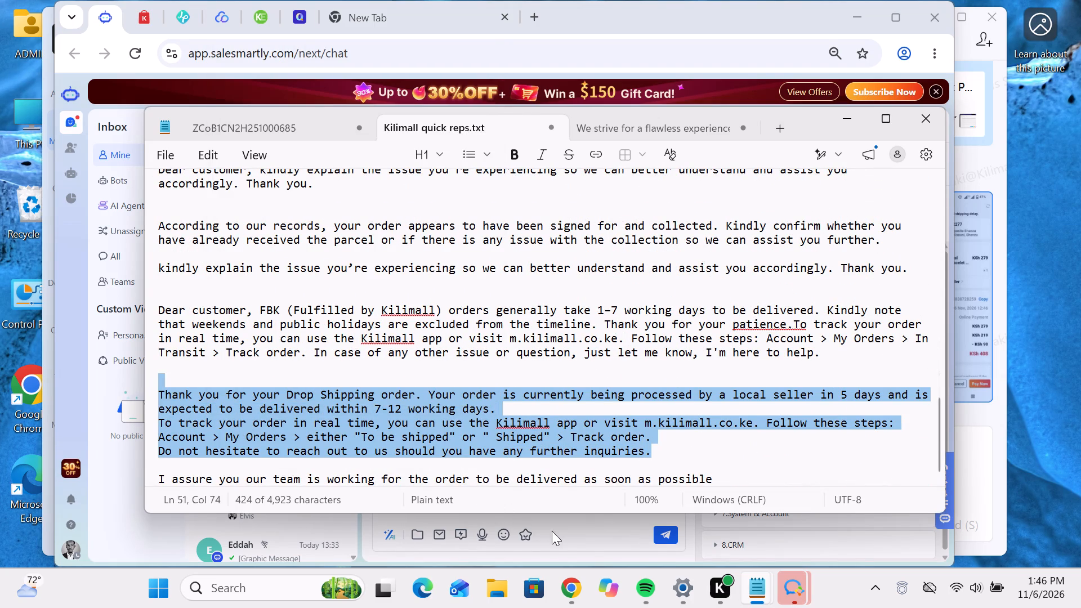
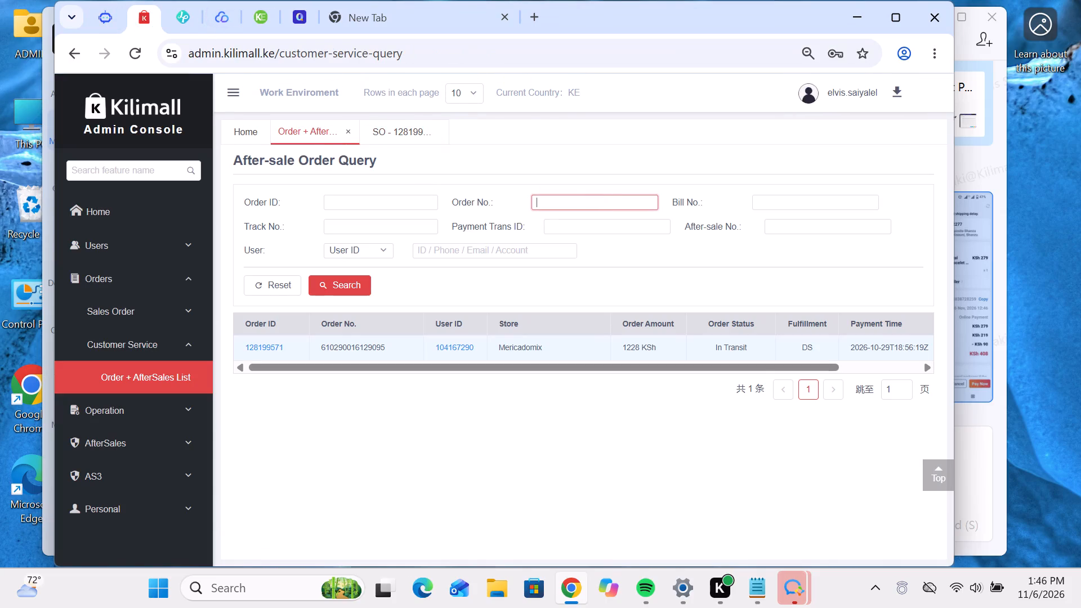
{"action": "key", "text": "ctrl+v"}
{"action": "left_click", "coordinate": [356, 281]}
{"action": "left_click", "coordinate": [270, 346]}
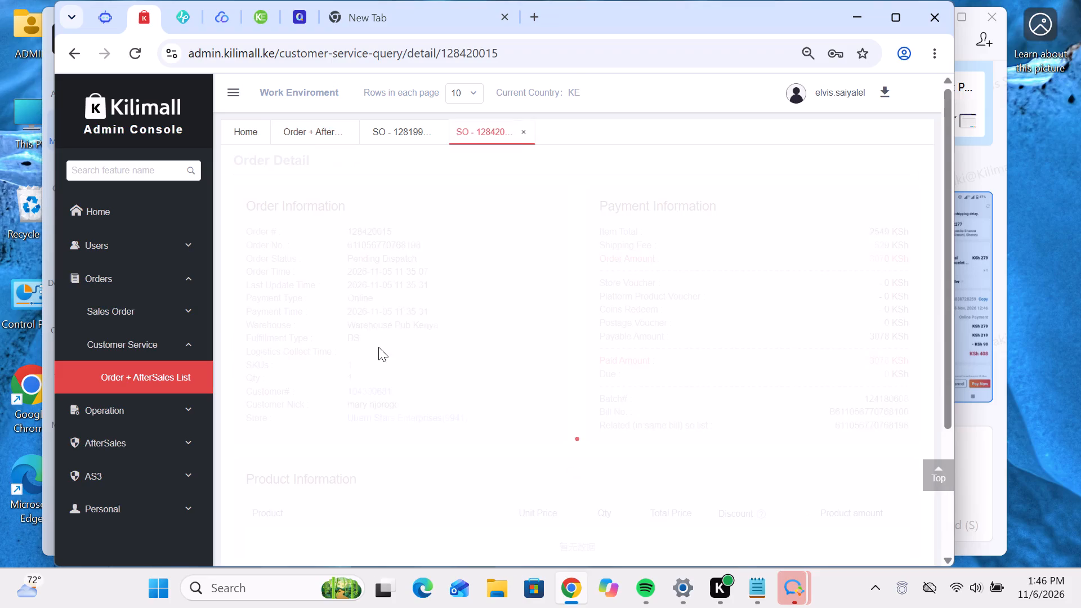
{"action": "scroll", "coordinate": [658, 380], "scroll_direction": "down", "scroll_amount": 12}
{"action": "left_click", "coordinate": [887, 427]}
{"action": "scroll", "coordinate": [882, 427], "scroll_direction": "down", "scroll_amount": 4}
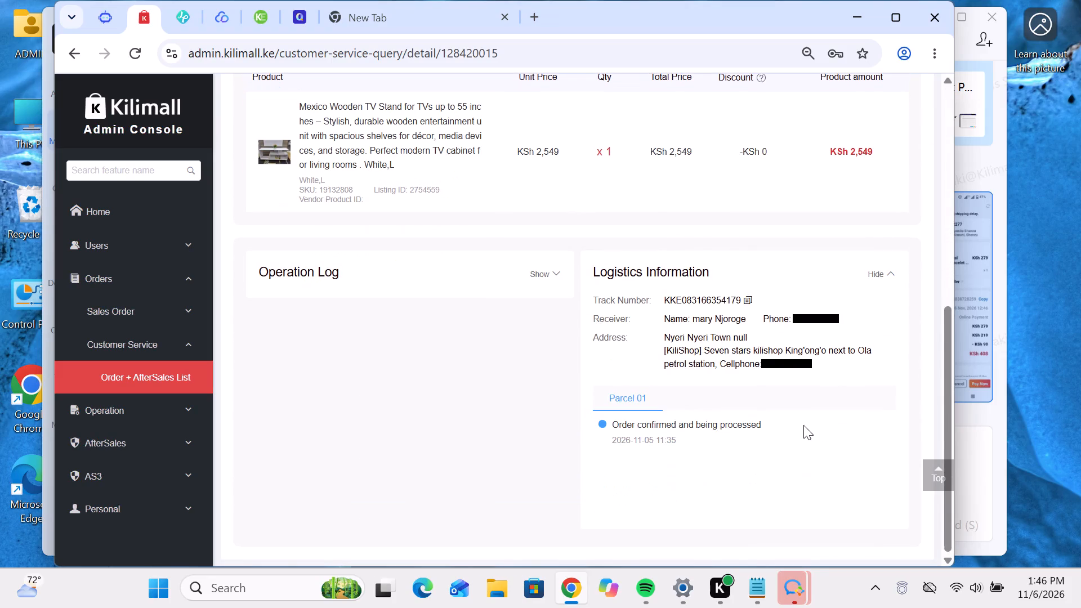
{"action": "scroll", "coordinate": [366, 268], "scroll_direction": "up", "scroll_amount": 2}
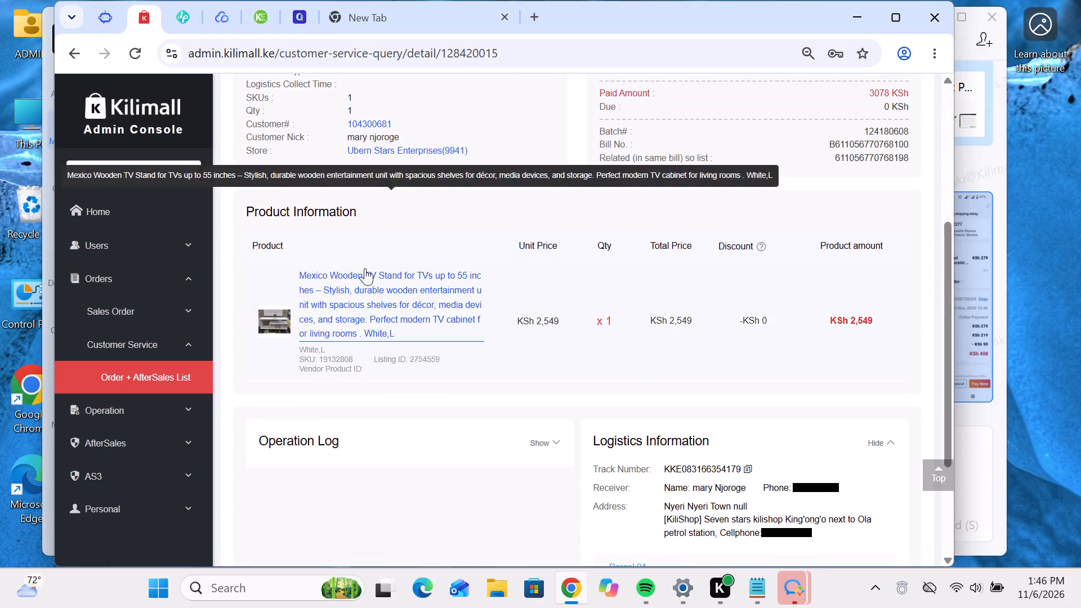
{"action": "scroll", "coordinate": [338, 248], "scroll_direction": "up", "scroll_amount": 2}
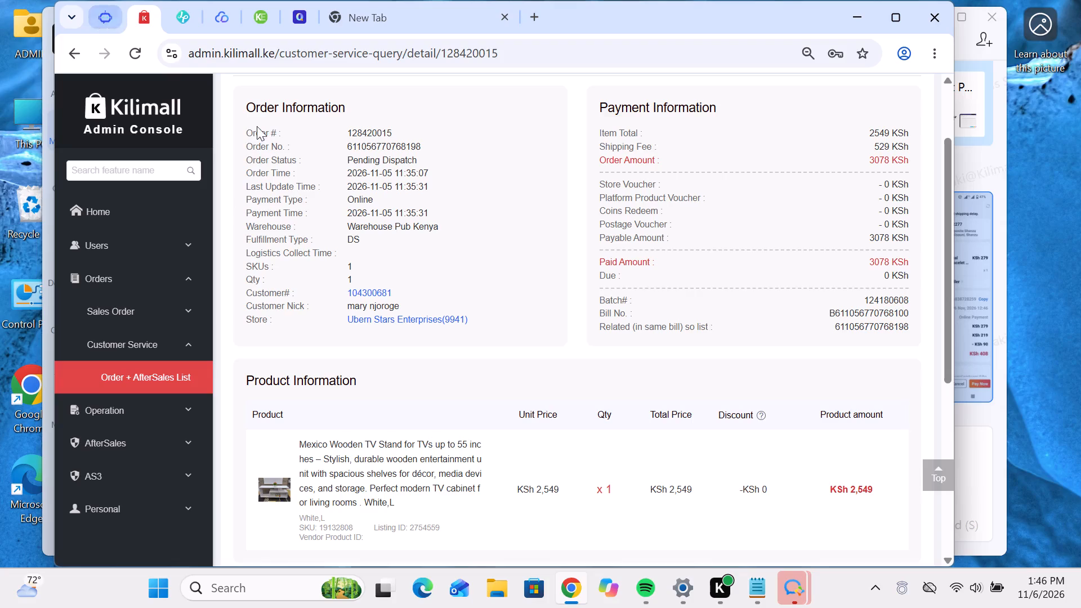
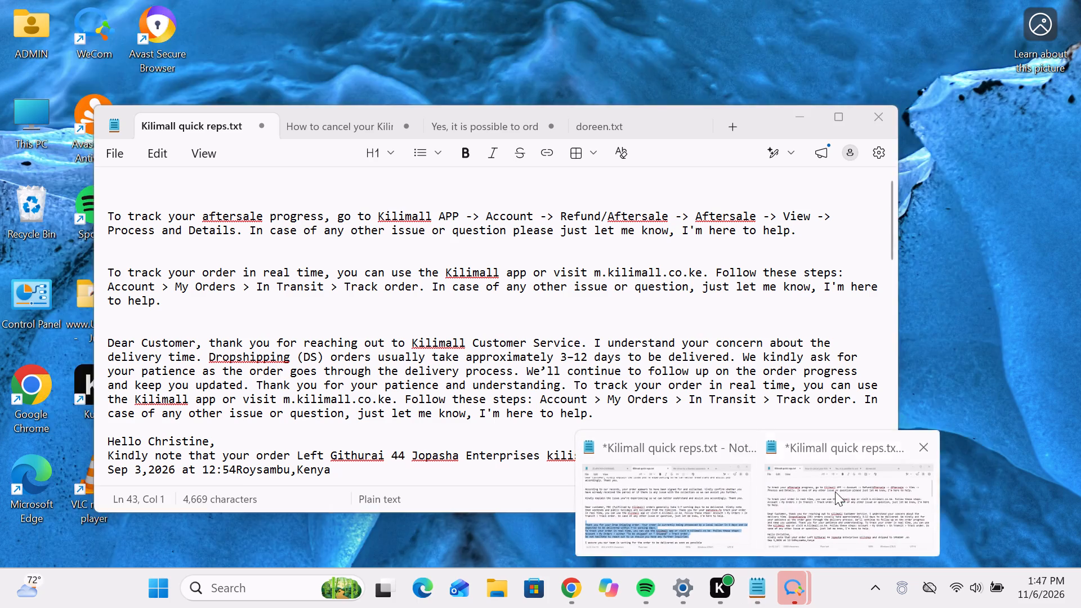
Copy the opening greeting reply, ending "I will revert to you shortly.", from the Kilimall quick reps.txt note in the other Notepad window.
{"action": "scroll", "coordinate": [557, 329], "scroll_direction": "up", "scroll_amount": 1}
{"action": "left_click", "coordinate": [761, 593]}
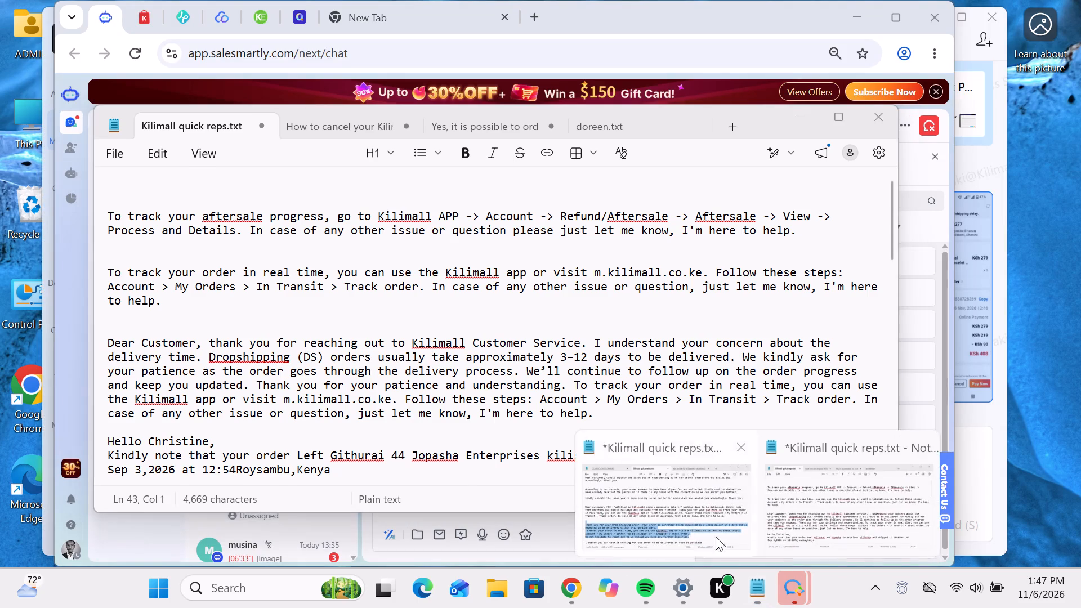
{"action": "left_click", "coordinate": [685, 515]}
{"action": "scroll", "coordinate": [445, 318], "scroll_direction": "up", "scroll_amount": 20}
{"action": "scroll", "coordinate": [445, 318], "scroll_direction": "up", "scroll_amount": 5}
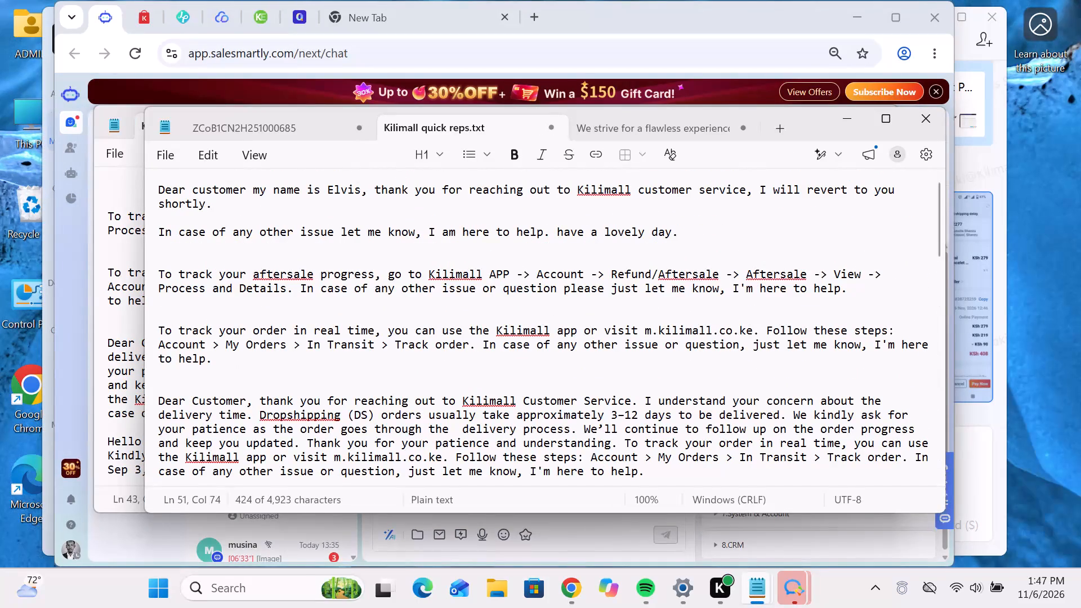
{"action": "left_click_drag", "start_coordinate": [235, 213], "coordinate": [142, 162]}
{"action": "right_click", "coordinate": [202, 191]}
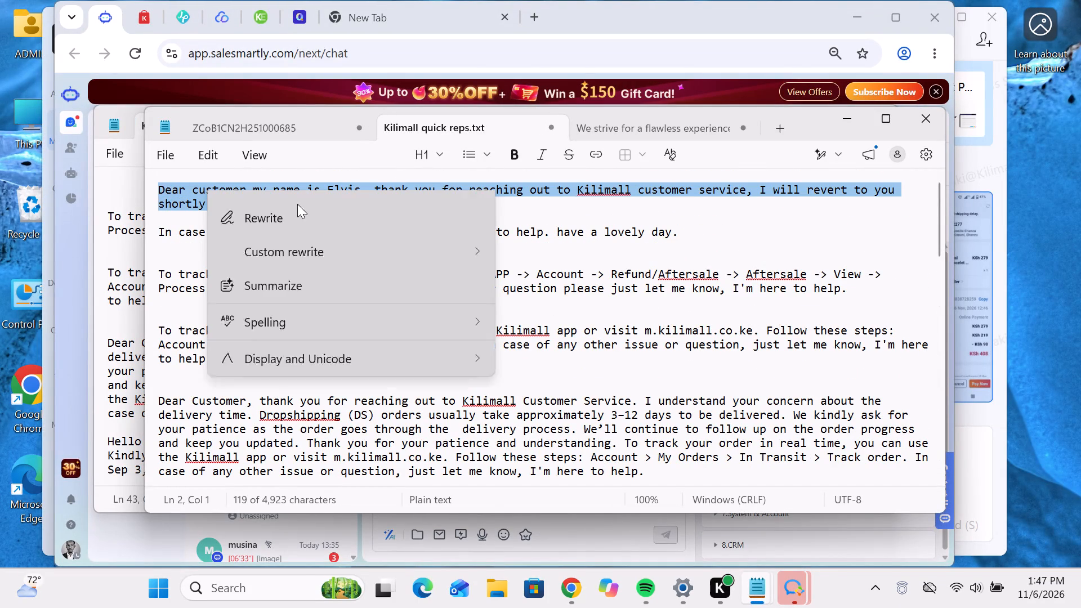
{"action": "left_click", "coordinate": [285, 220]}
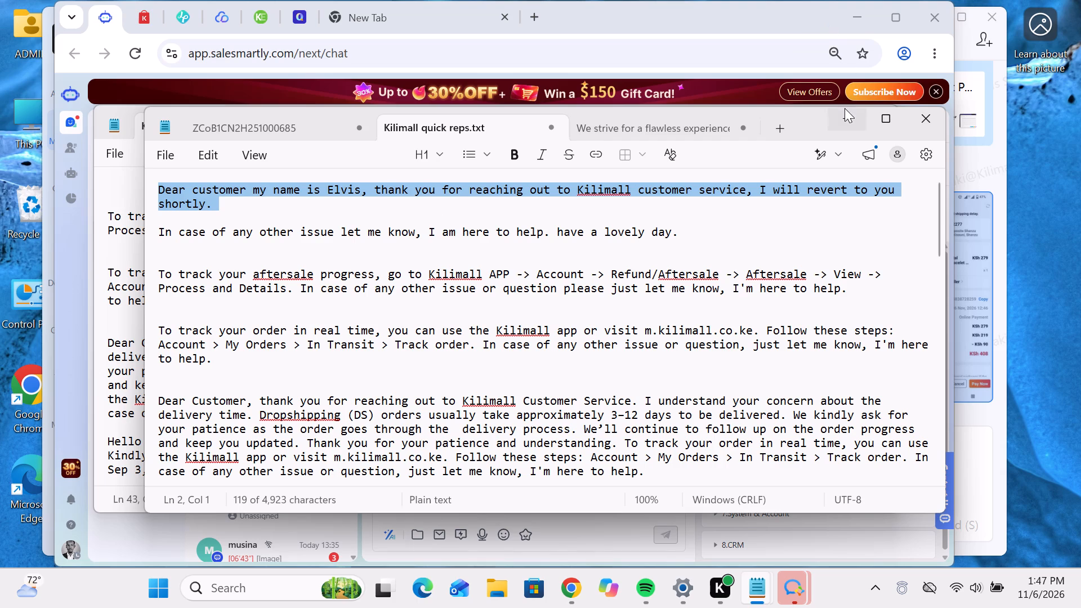